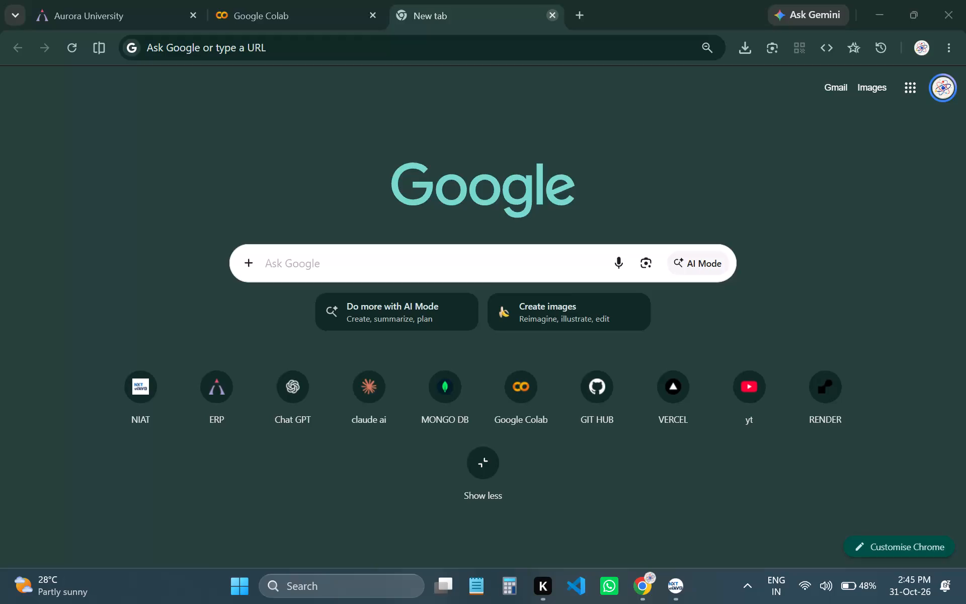
Close the empty new tab and open the recent notebook FDS_LAB_01.ipynb in Google Colab.
click(552, 13)
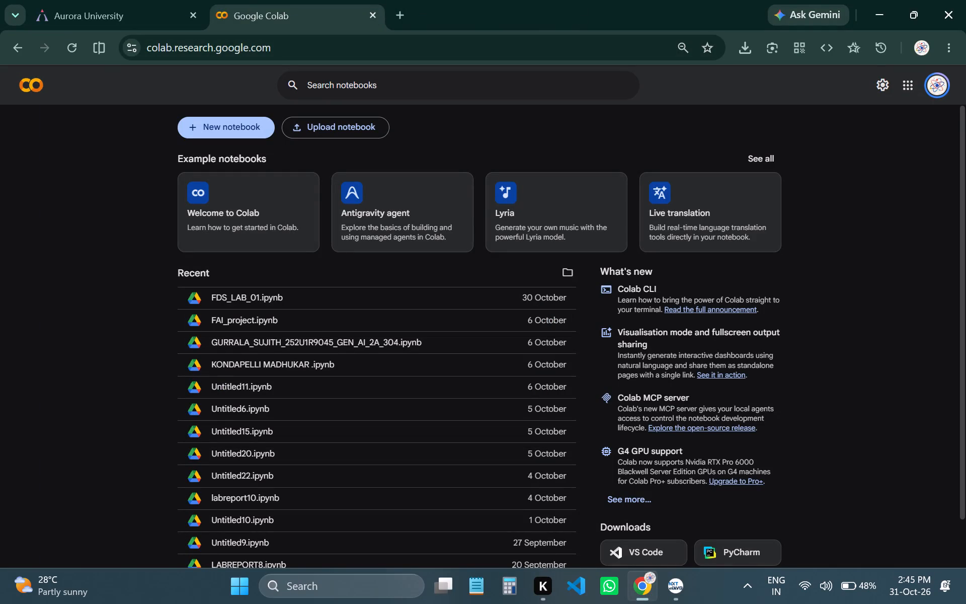
click(249, 303)
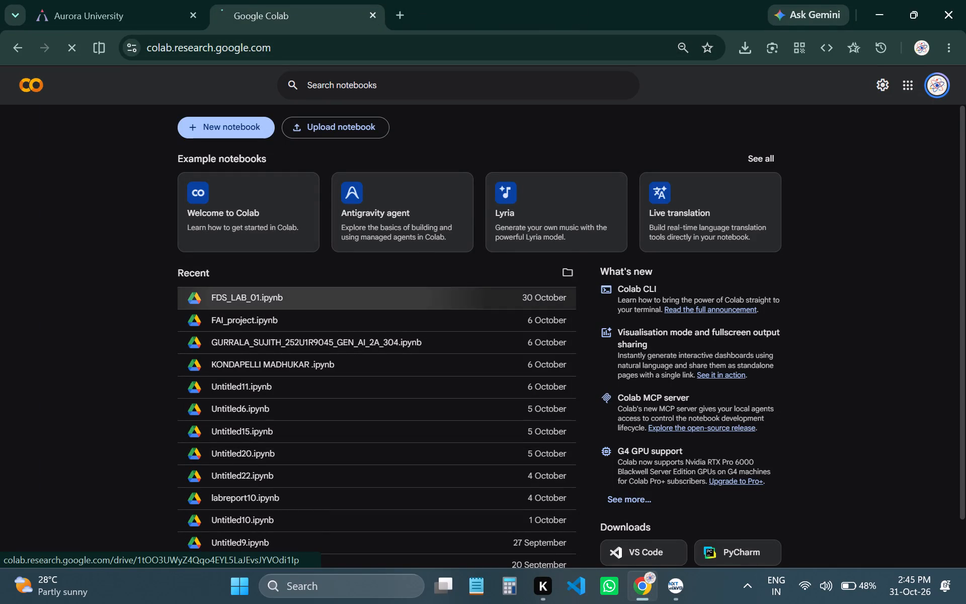
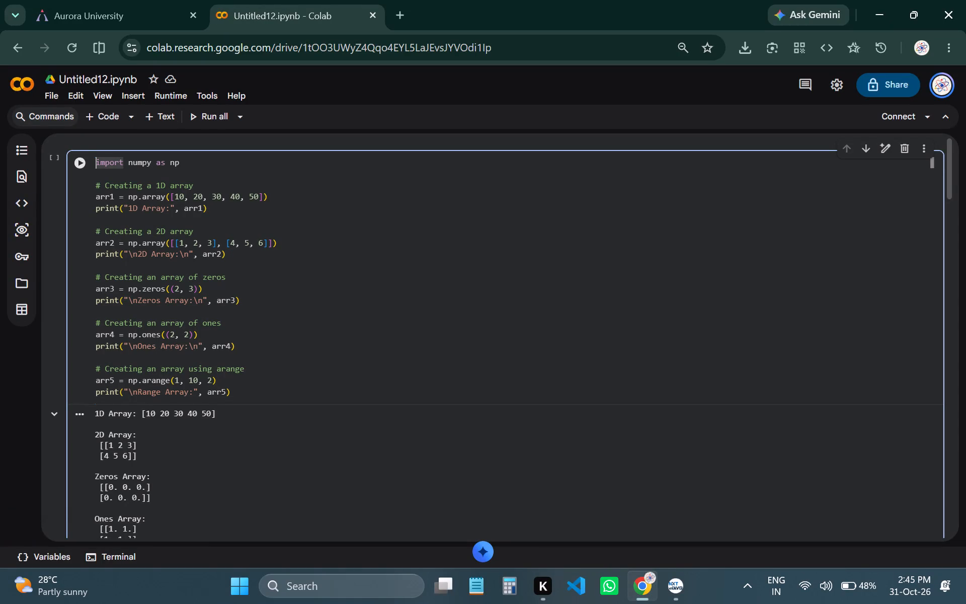
Delete the five "# Creating…" comment lines from the first NumPy code cell, keeping the arr1 to arr5 statements separated by blank lines.
drag(259, 371, 0, 366)
key(BackSpace)
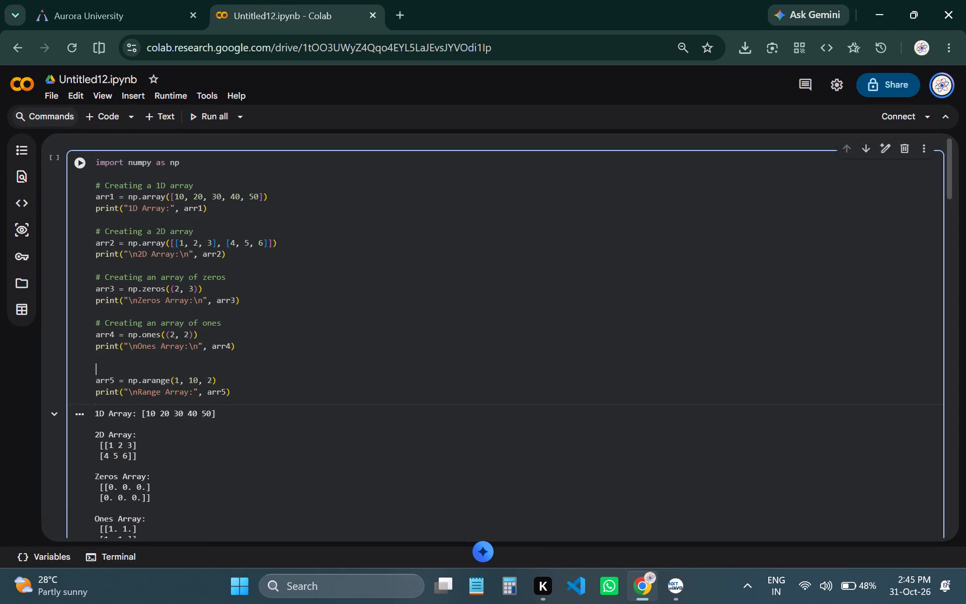
key(BackSpace)
drag(229, 322, 0, 321)
key(BackSpace)
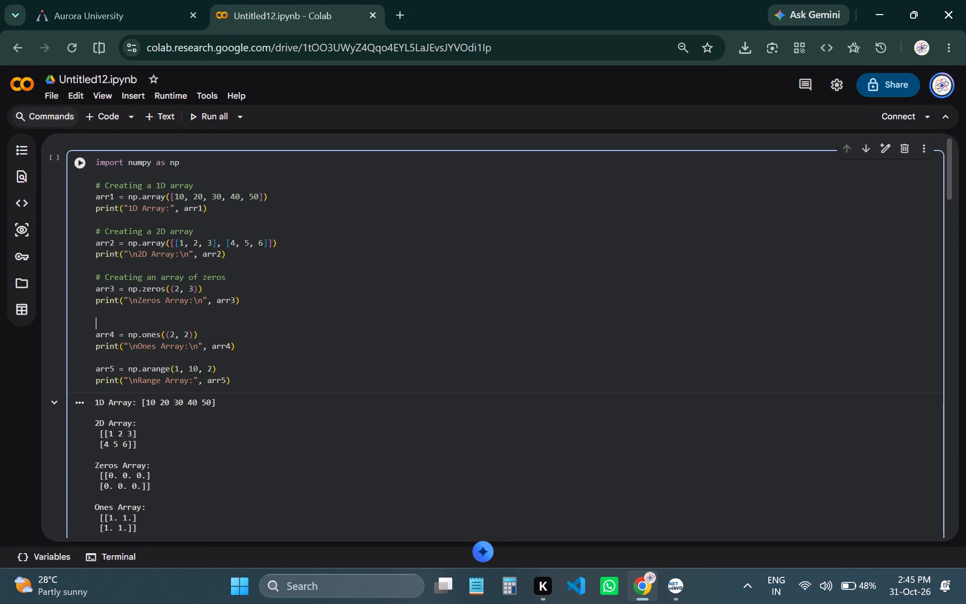
key(BackSpace)
drag(237, 275, 0, 277)
key(BackSpace)
key(BackSpace)
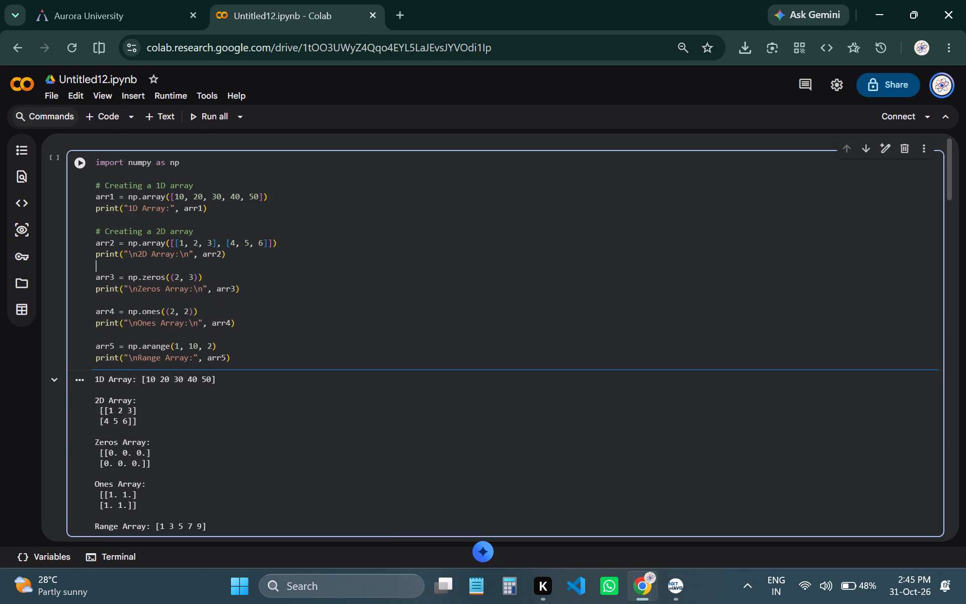
drag(211, 231, 0, 231)
key(BackSpace)
key(BackSpace)
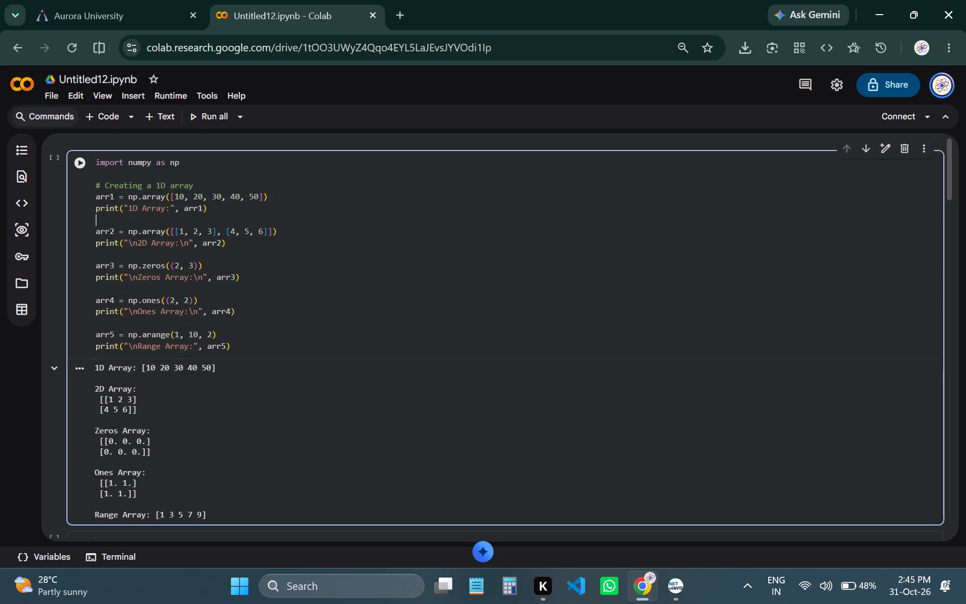
drag(212, 186, 0, 195)
drag(245, 178, 205, 187)
key(BackSpace)
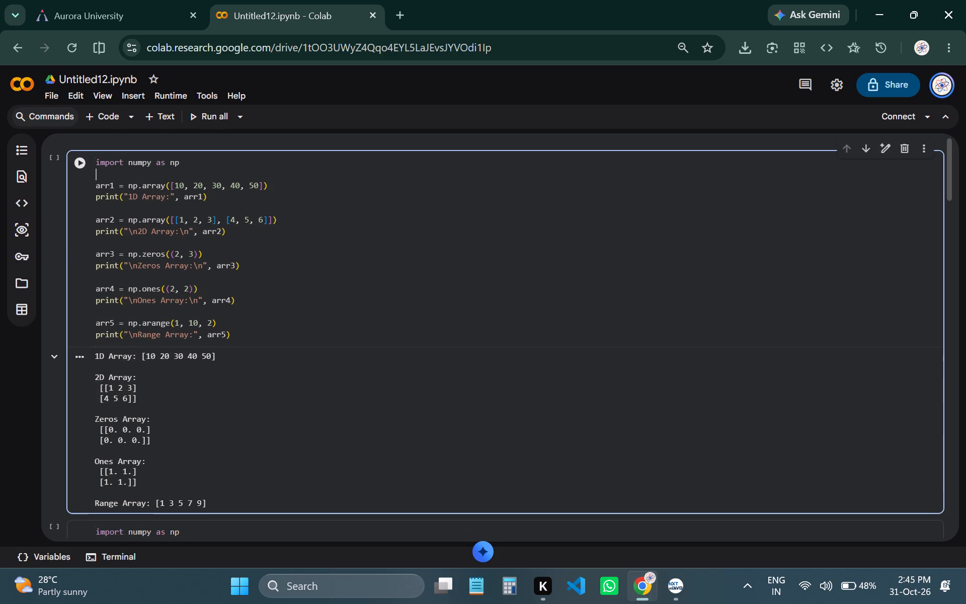
scroll(220, 250, down, 2)
scroll(220, 251, up, 2)
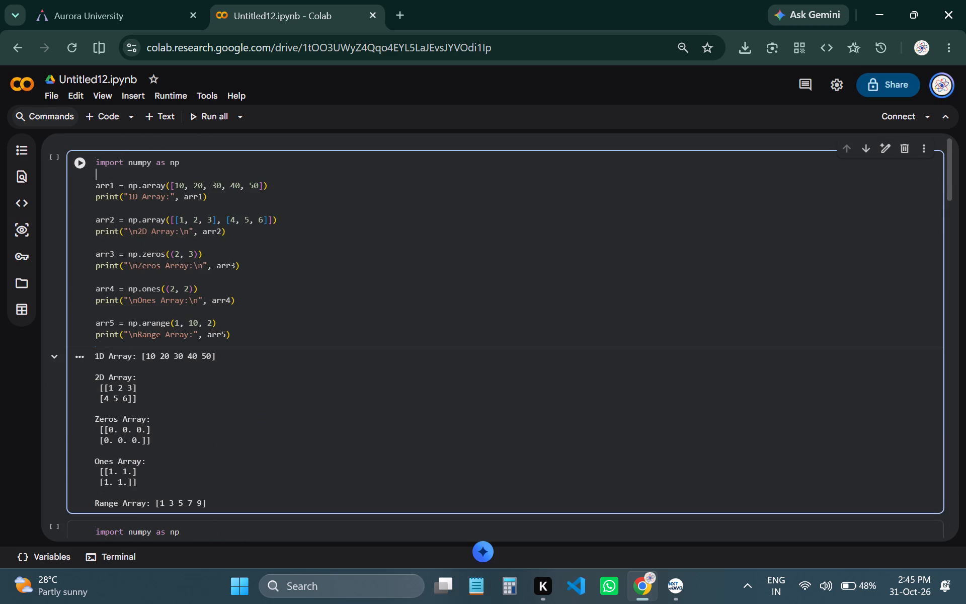
scroll(235, 249, up, 1)
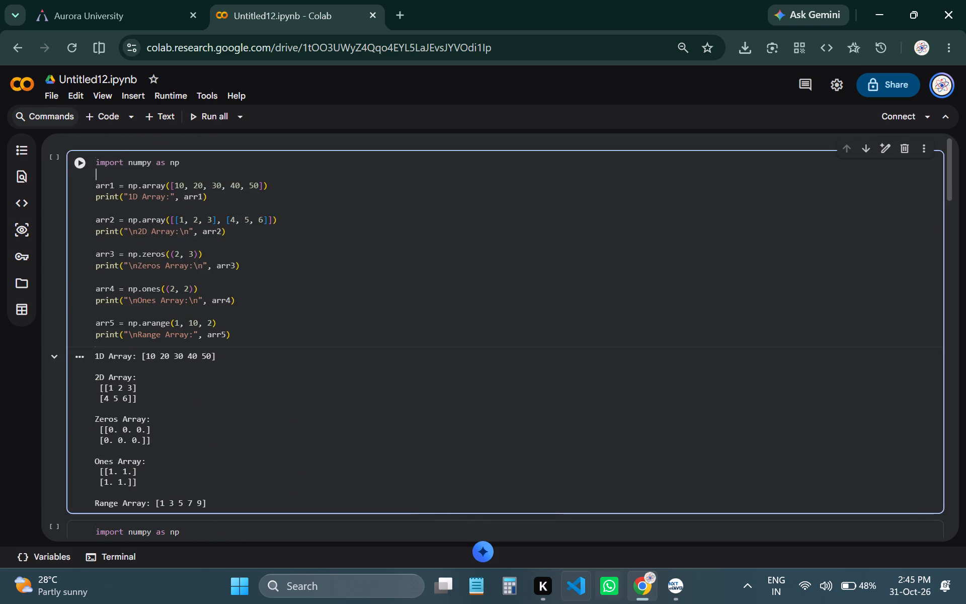
Switch to File Explorer and check the LINEAR ALGEBRA and FUNDAMENTALS OF DS folders for files.
key(super+e)
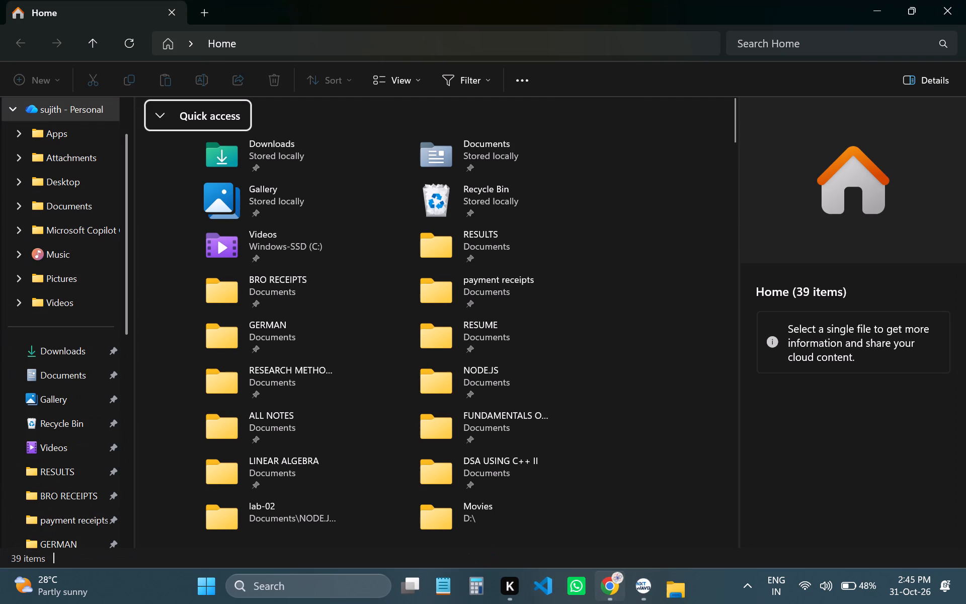
scroll(52, 493, down, 2)
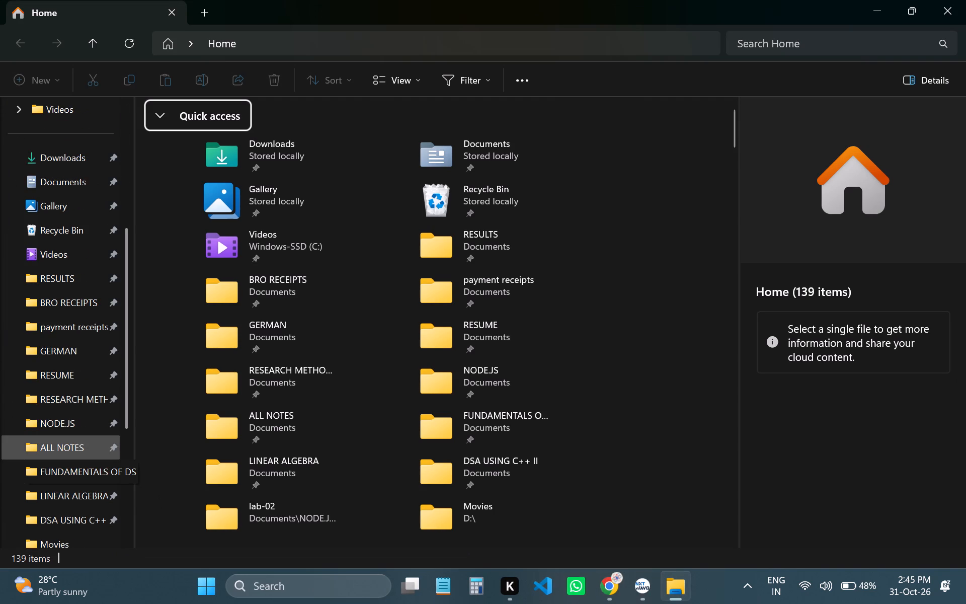
click(67, 466)
click(71, 497)
scroll(74, 496, down, 1)
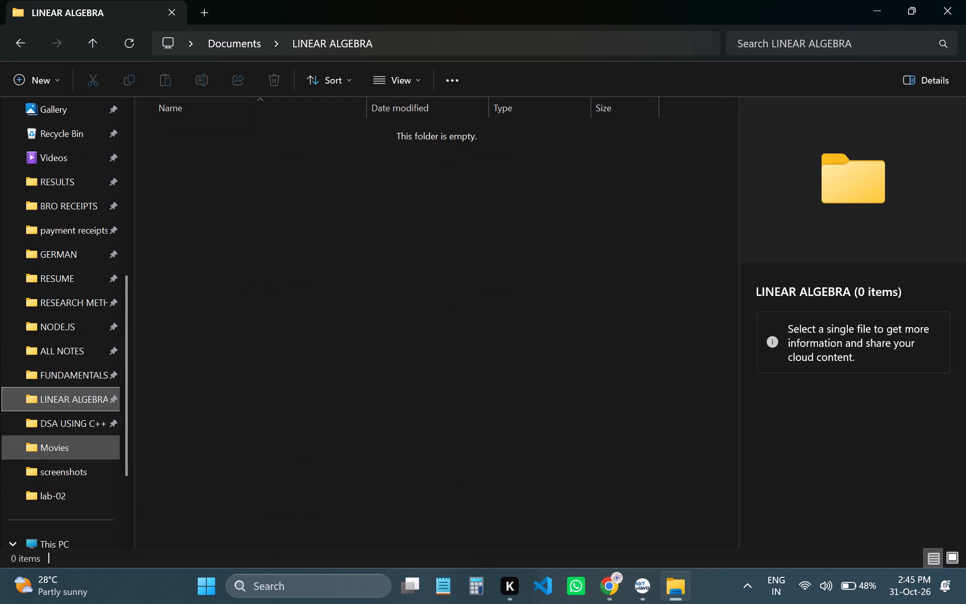
click(69, 368)
click(281, 266)
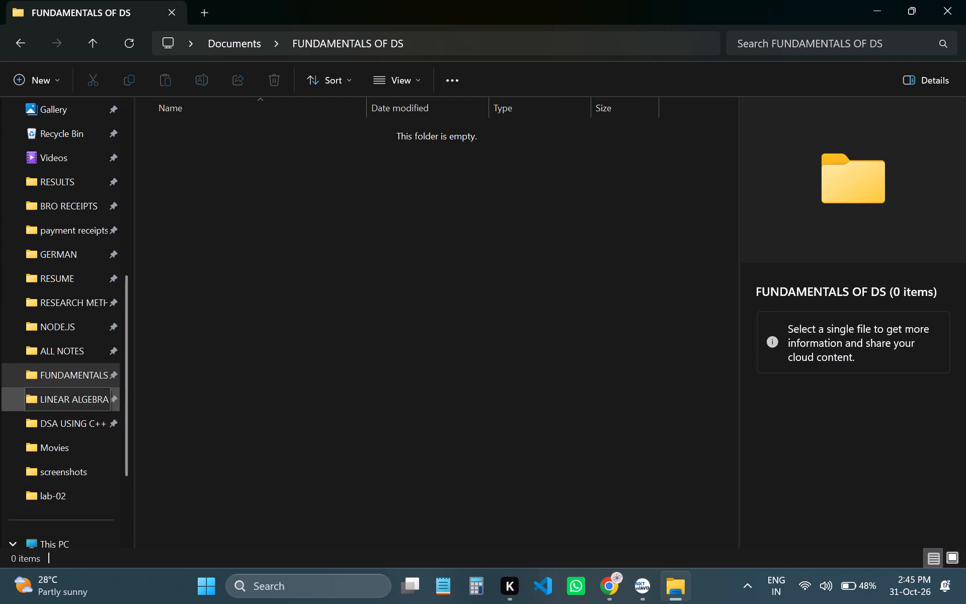
drag(84, 329, 77, 329)
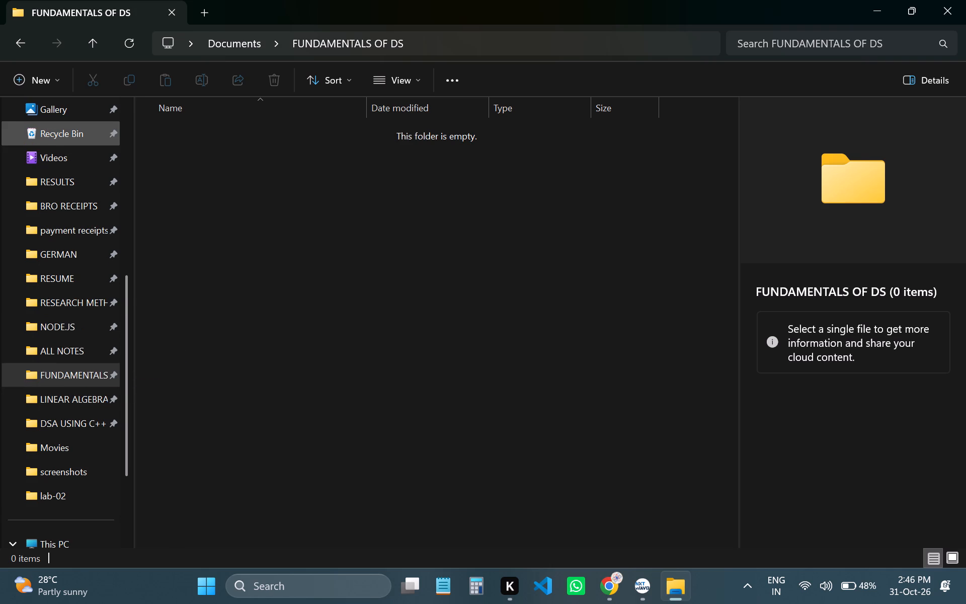
right_click(88, 350)
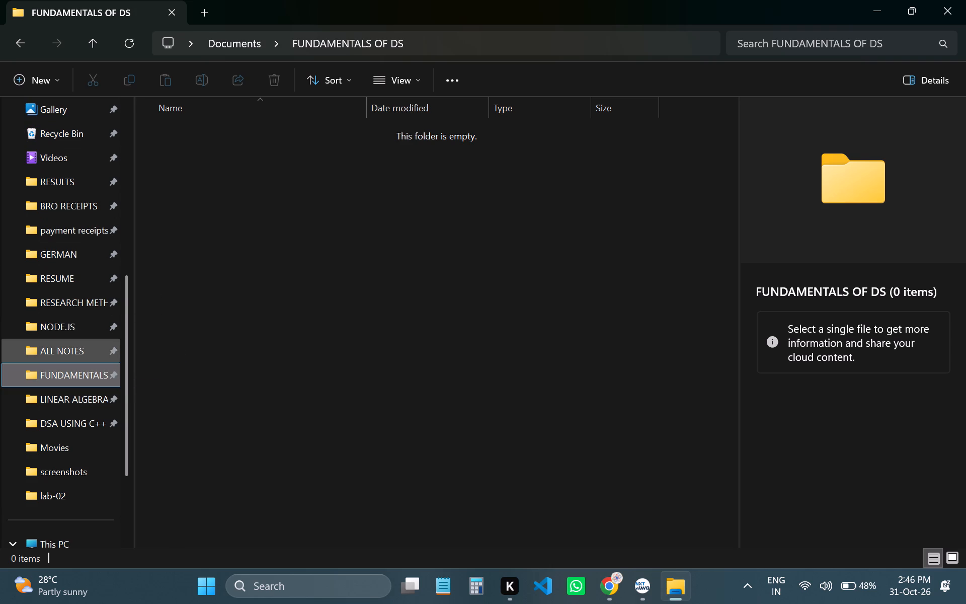
scroll(56, 237, up, 3)
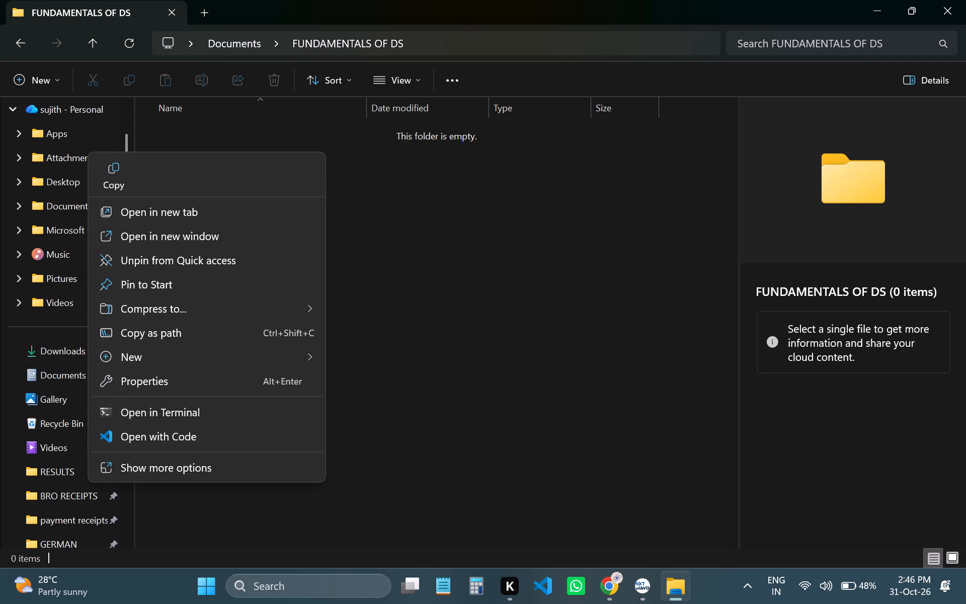
click(48, 337)
Open the Downloads folder and look through its files and the pinned folders, previewing the Jack Sparrow image.
click(66, 348)
scroll(83, 318, down, 7)
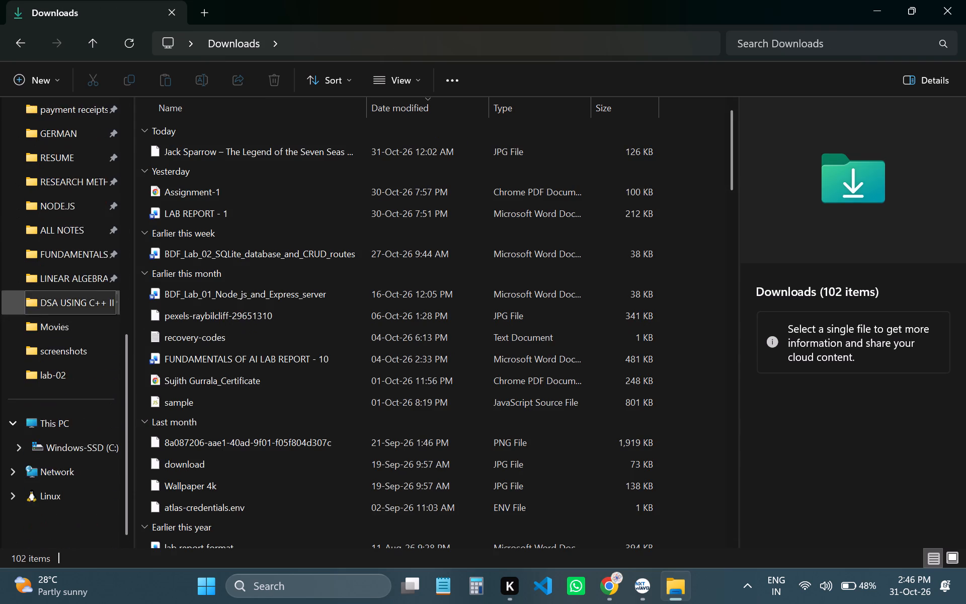
scroll(112, 311, up, 9)
scroll(85, 280, down, 10)
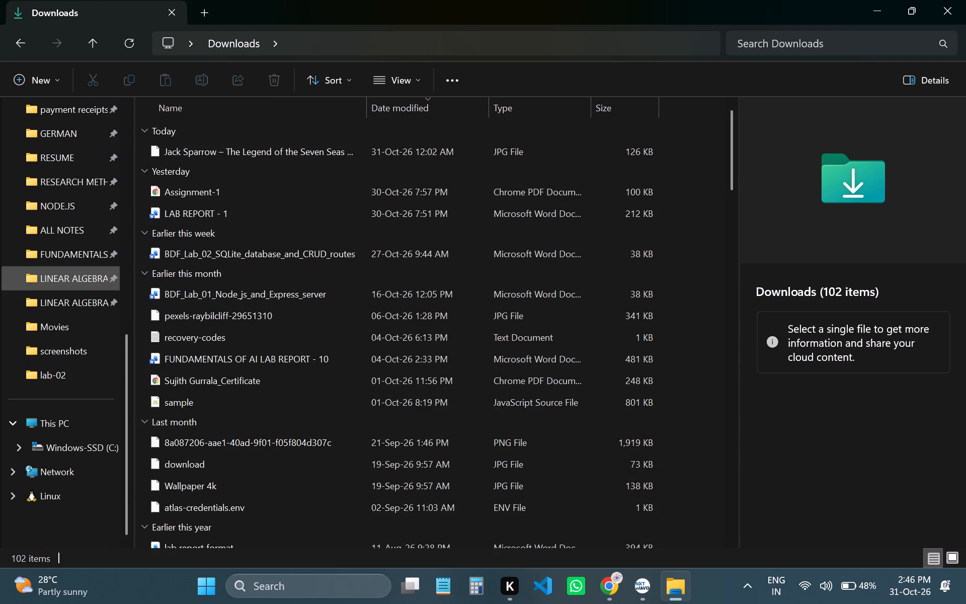
scroll(75, 297, up, 9)
scroll(45, 301, down, 5)
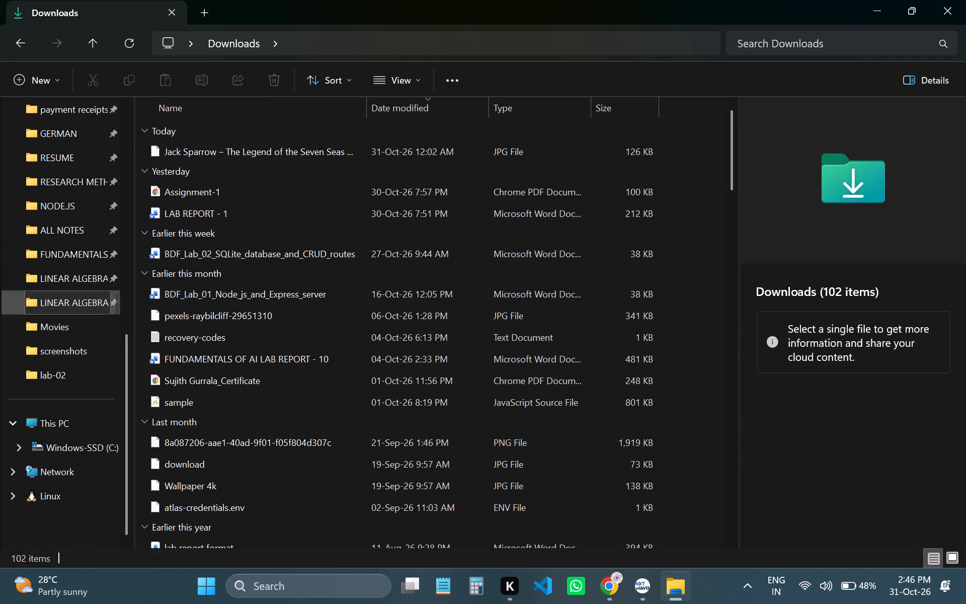
scroll(69, 433, down, 2)
scroll(69, 419, up, 11)
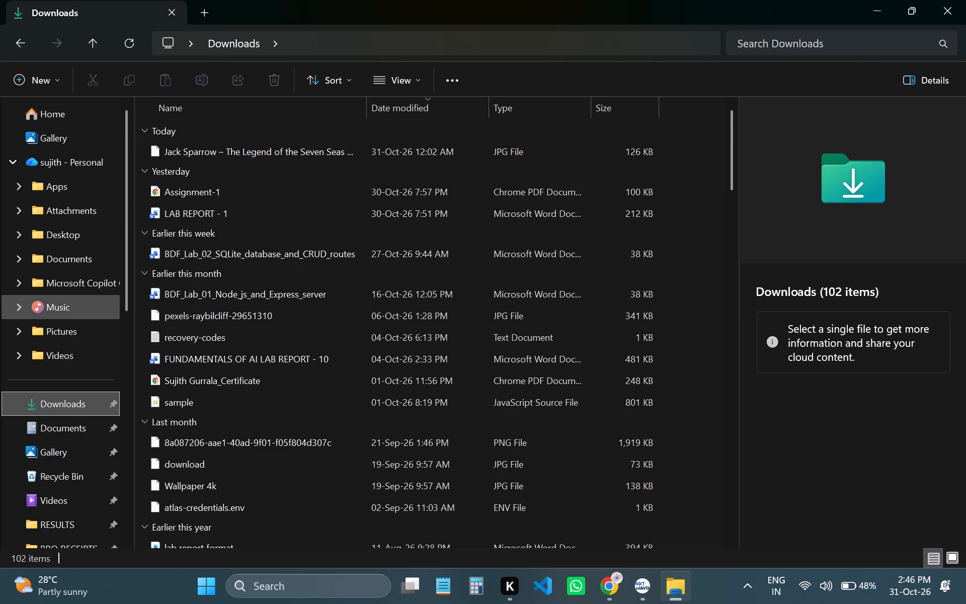
scroll(60, 350, down, 2)
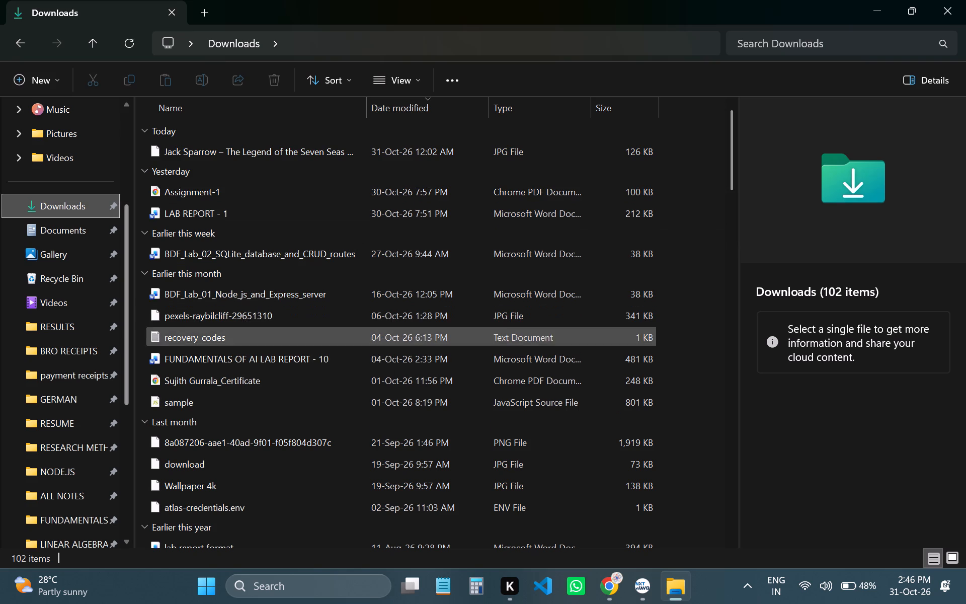
scroll(231, 320, up, 3)
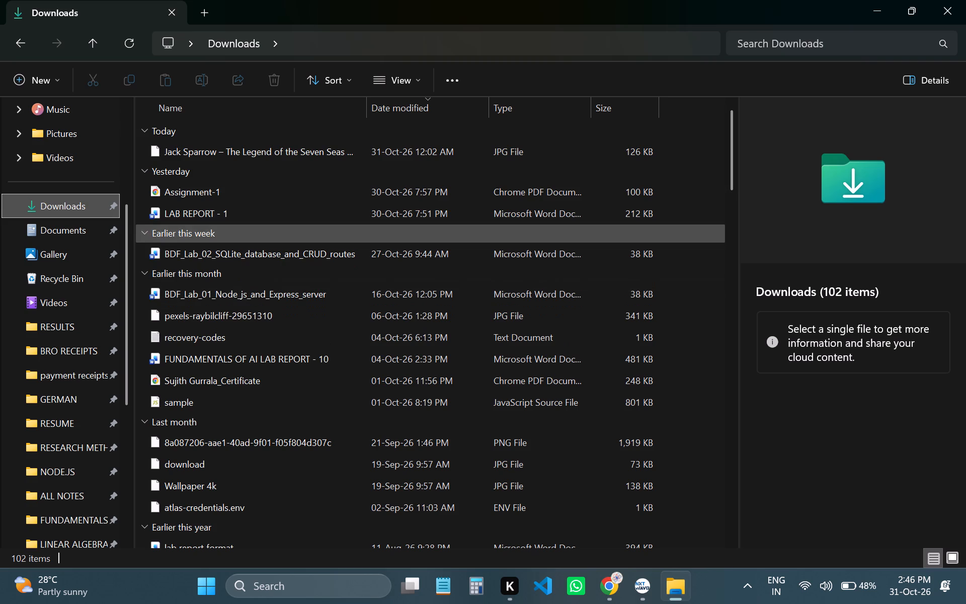
click(189, 153)
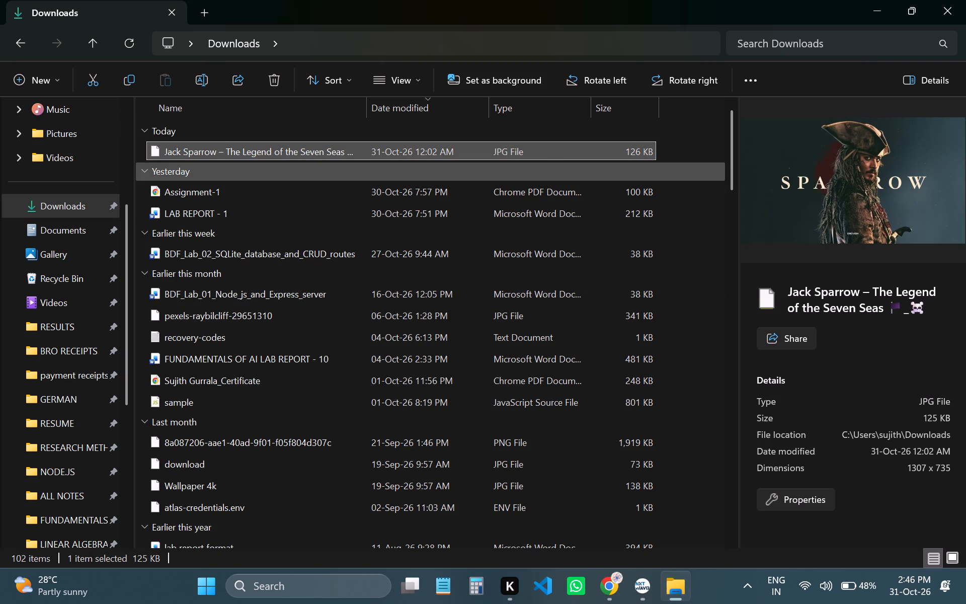
scroll(332, 357, down, 2)
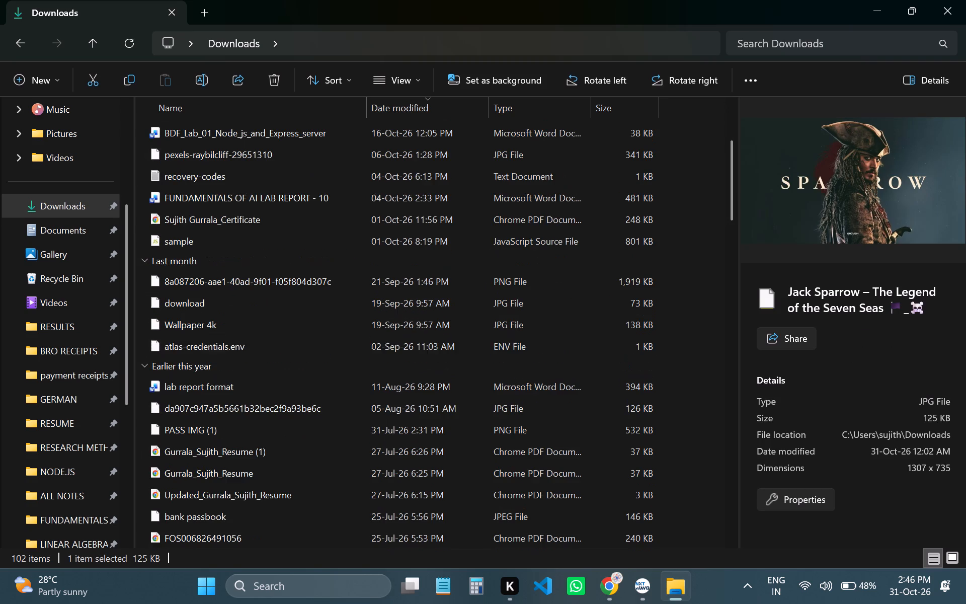
scroll(331, 348, down, 1)
scroll(330, 345, up, 5)
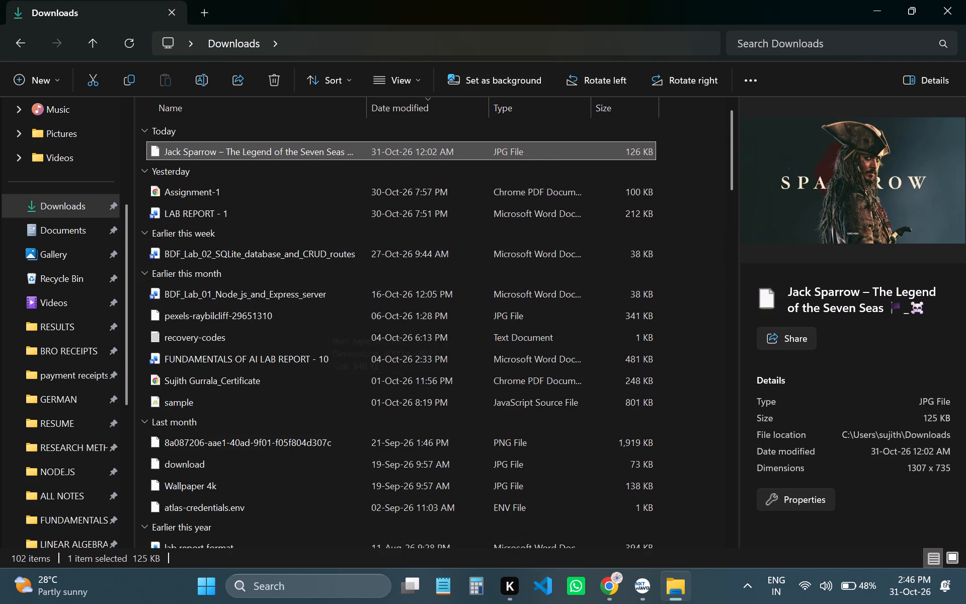
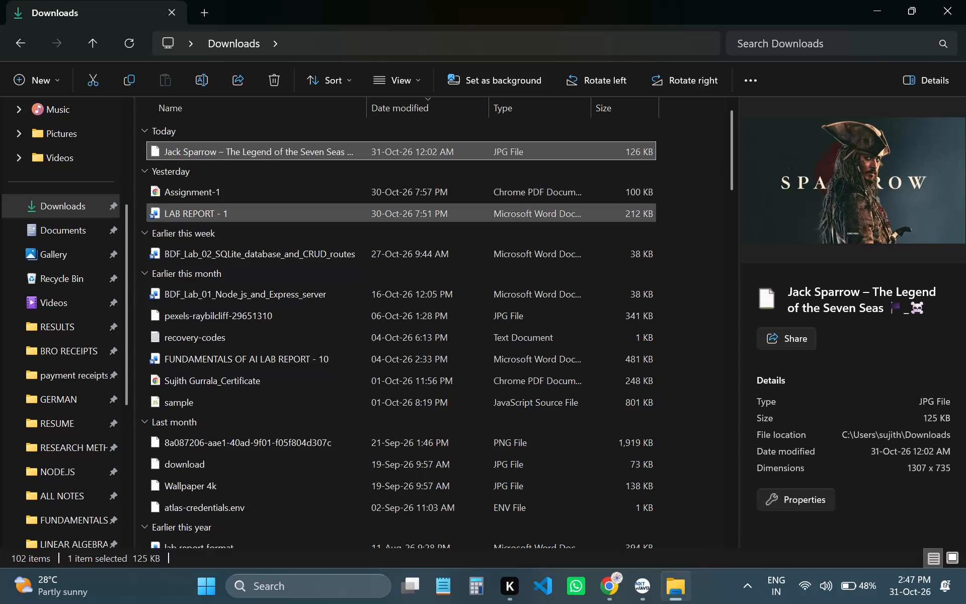
Preview the LAB REPORT - 1 document, the Assignment-1 PDF and the download image in the Downloads folder.
click(191, 215)
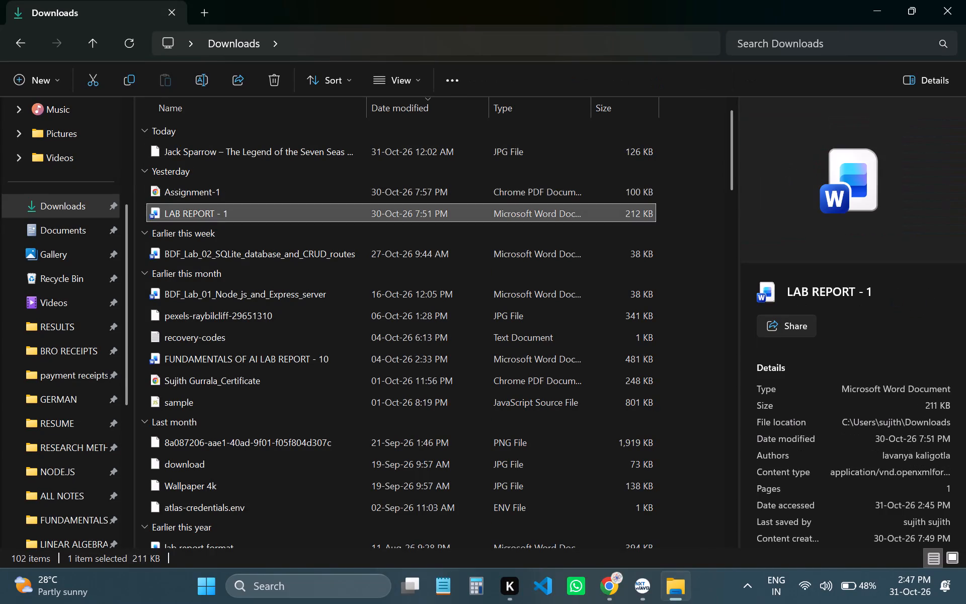
click(189, 194)
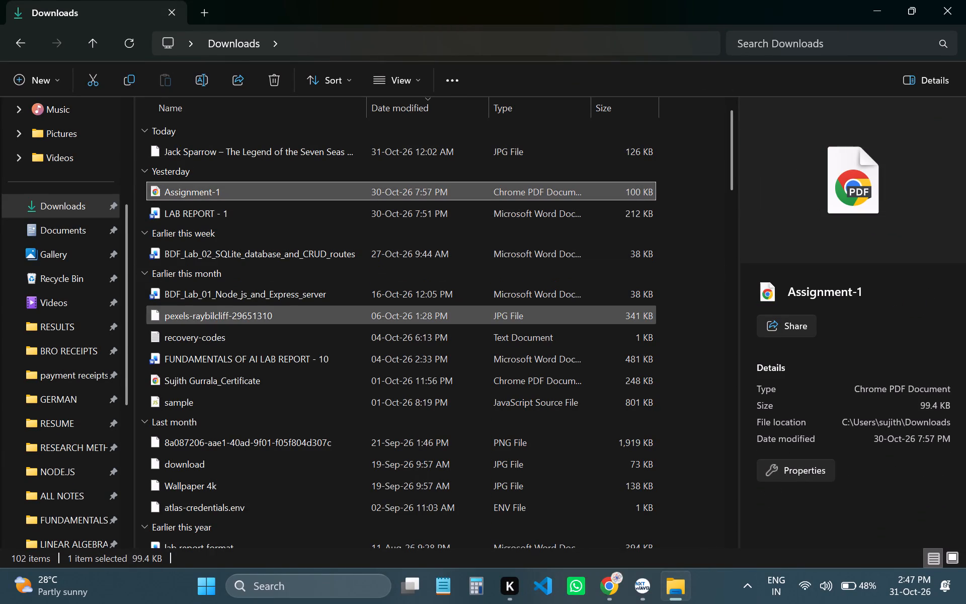
scroll(246, 376, down, 2)
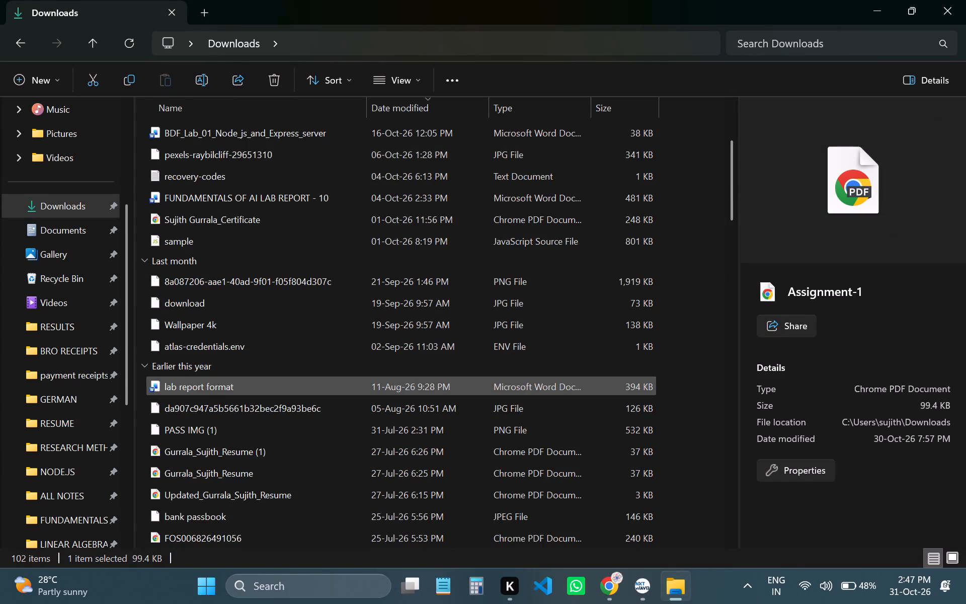
click(265, 291)
scroll(333, 243, up, 5)
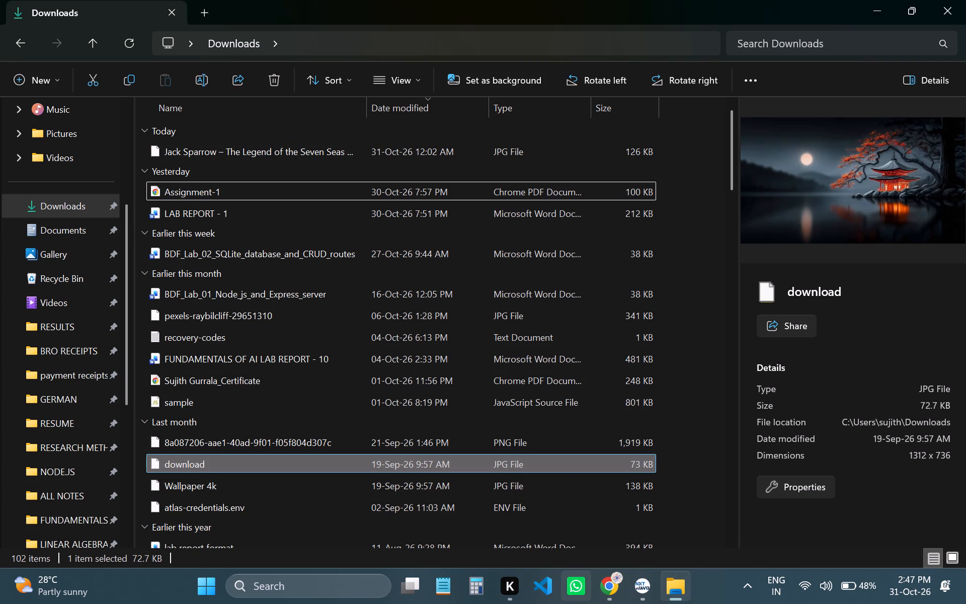
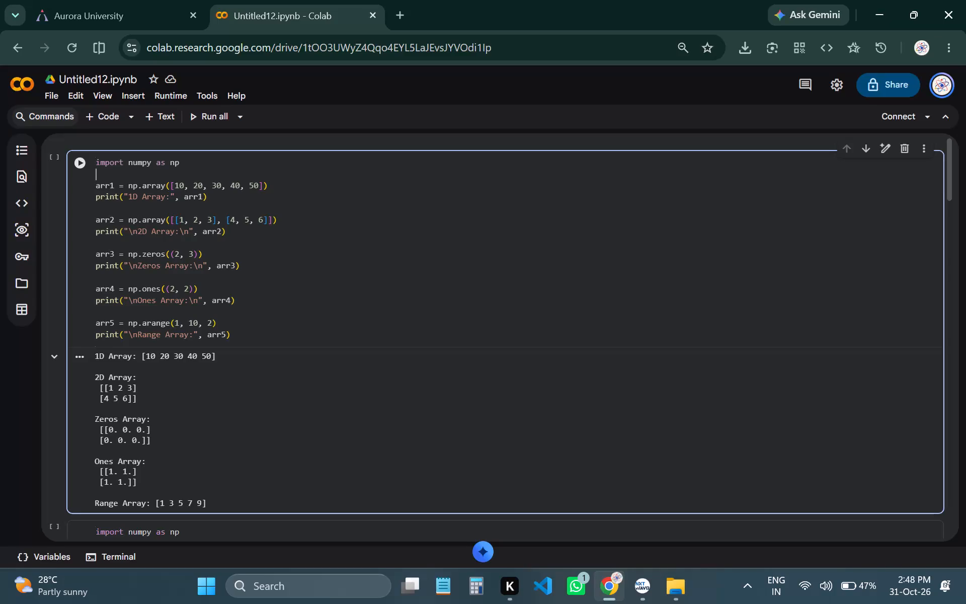
Switch to File Explorer and open the pinned FUNDAMENTALS OF DS folder.
click(661, 575)
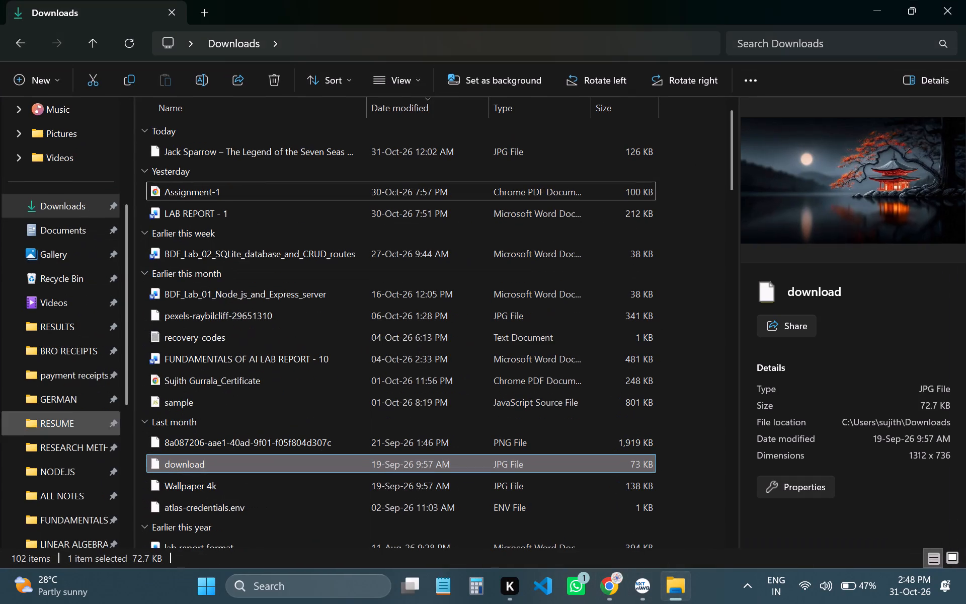
scroll(95, 475, down, 2)
click(52, 398)
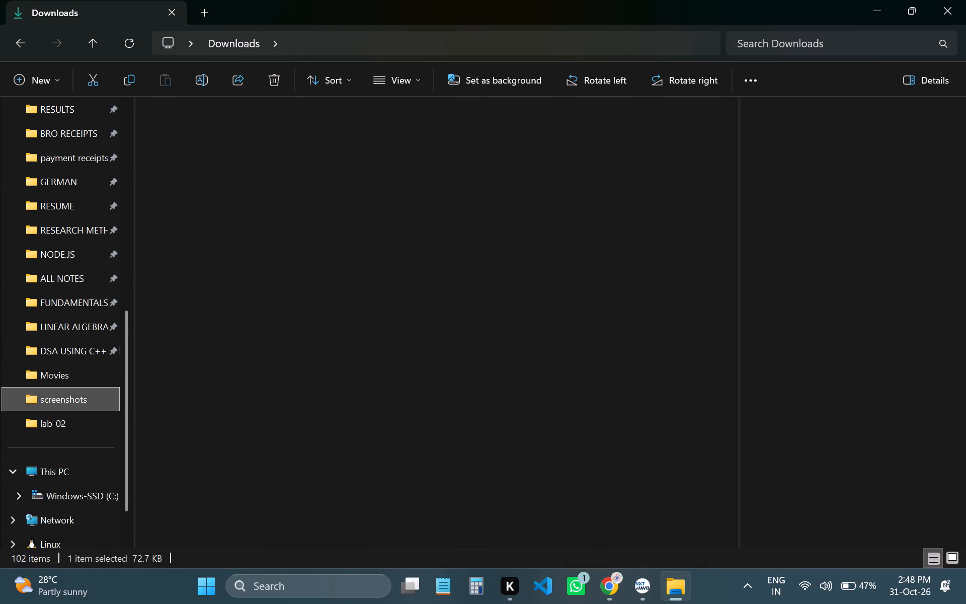
click(67, 360)
click(76, 326)
click(63, 306)
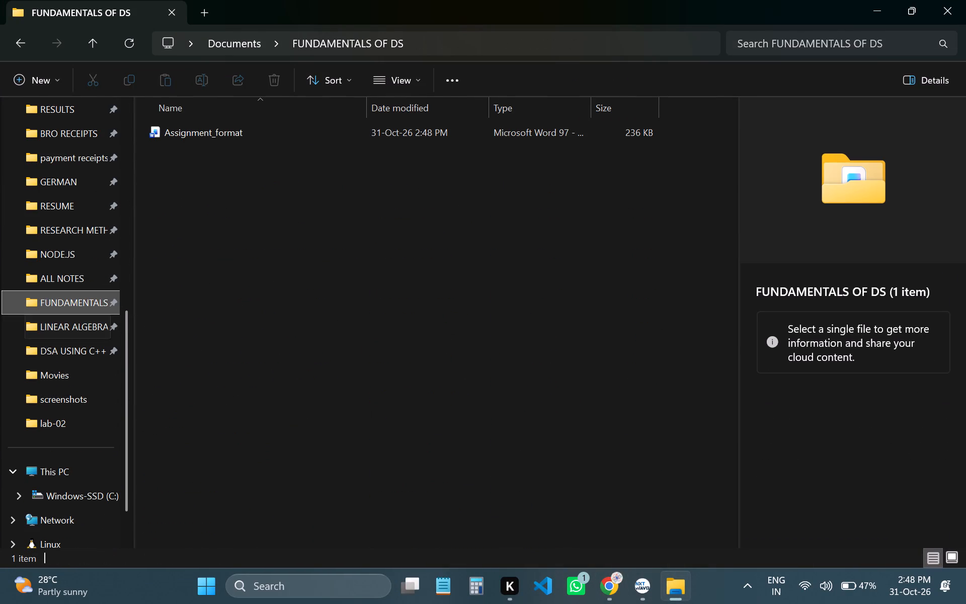
Rename the Assignment_format Word document in the FUNDAMENTALS OF DS folder, starting the new name with "lab".
click(218, 137)
click(219, 136)
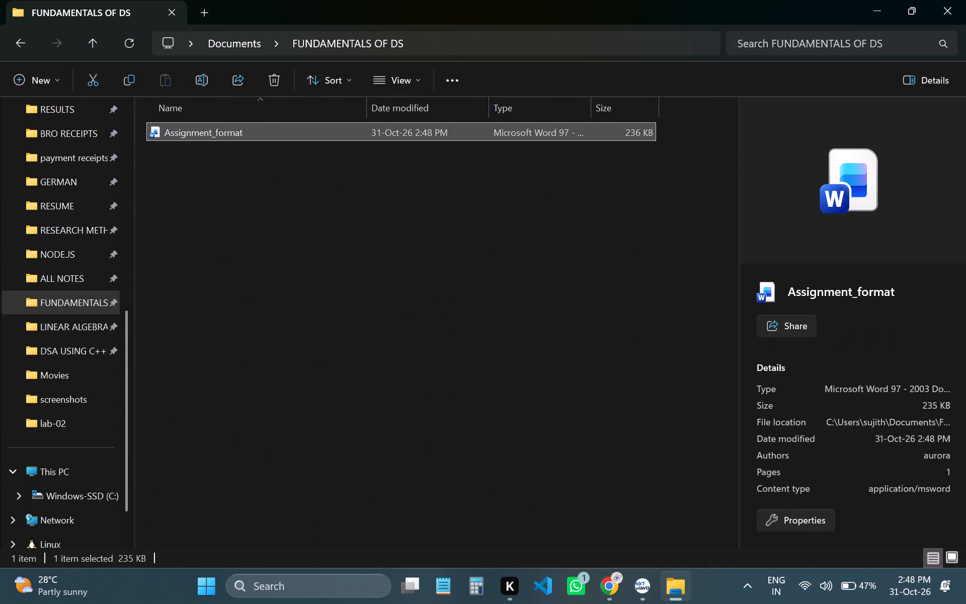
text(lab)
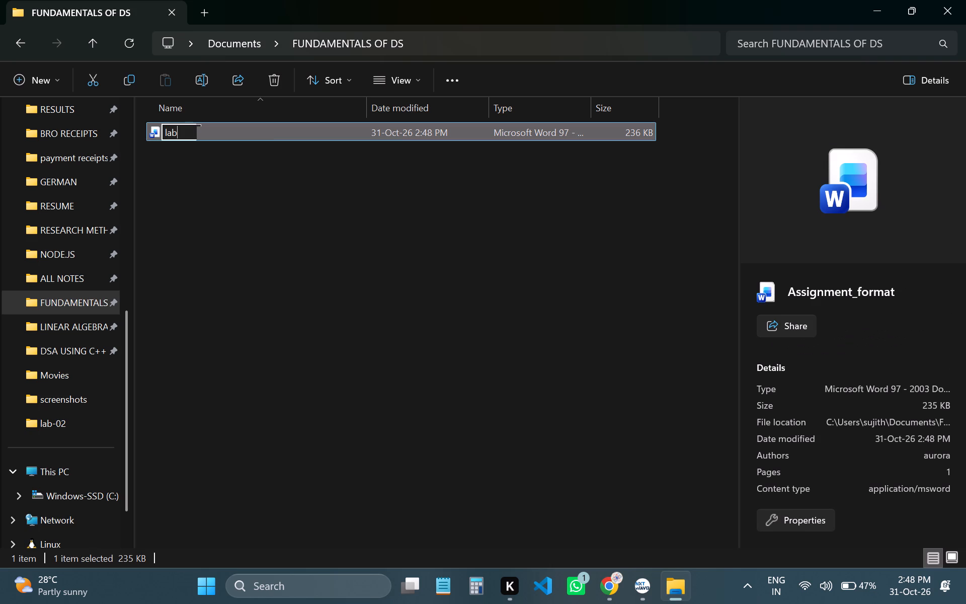
Rename the Assignment_format Word document in the FUNDAMENTALS OF DS folder as "LAB REPORT - 1 FDS".
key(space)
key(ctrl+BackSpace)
text(LAB REPO)
text(RT)
key(space)
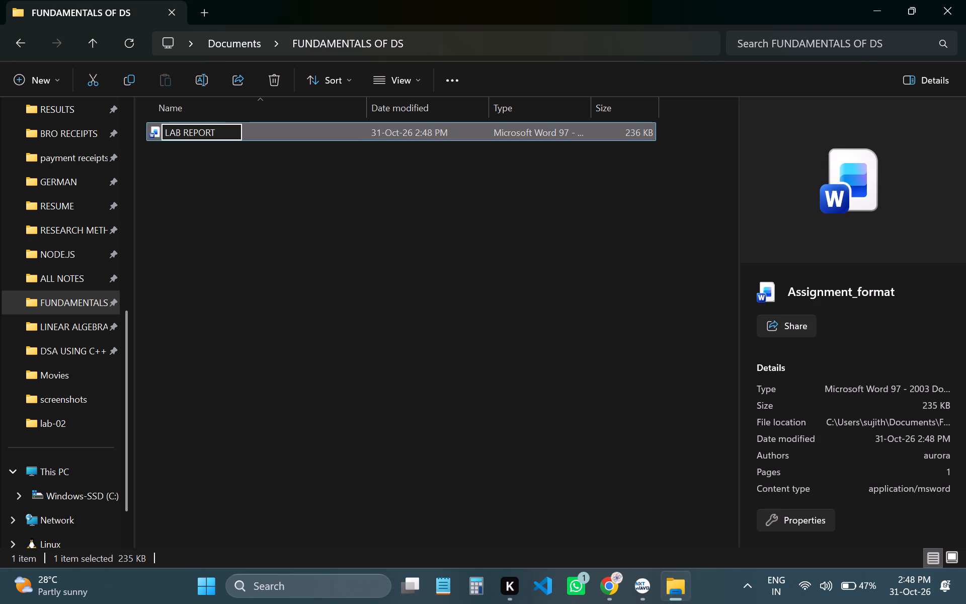
text(- 1)
key(space)
text(FDS)
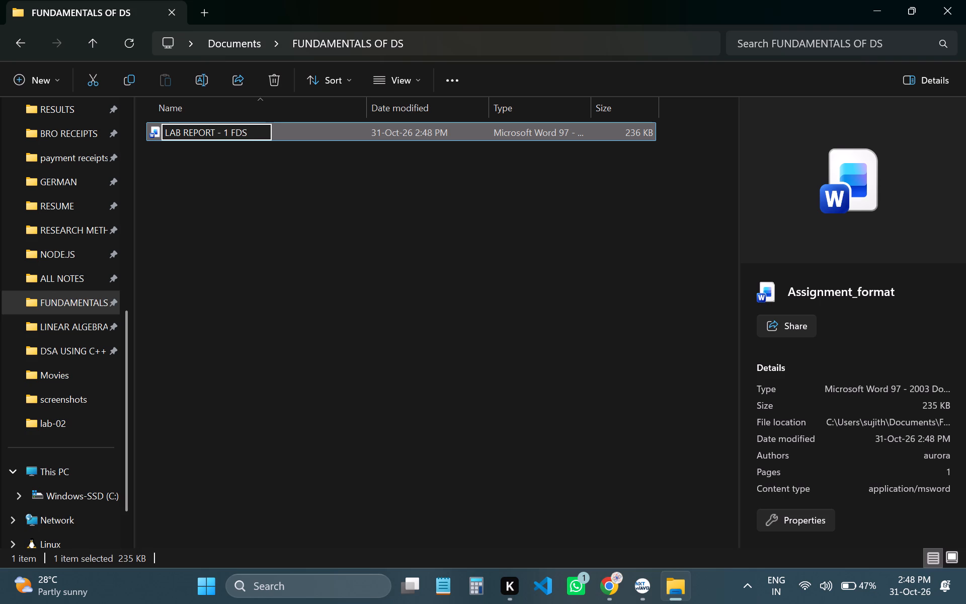
key(Return)
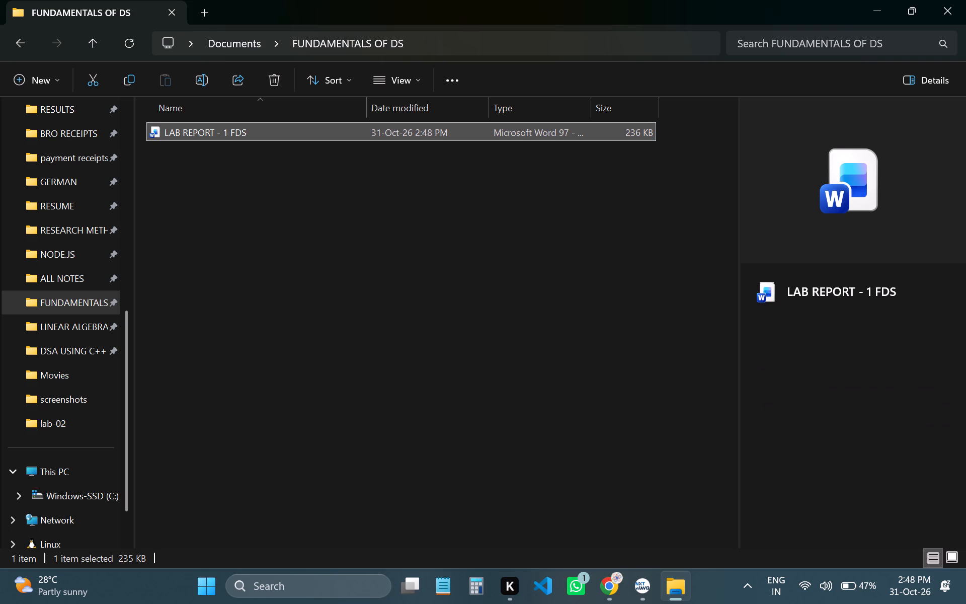
Open the "LAB REPORT - 1 FDS" document from the FUNDAMENTALS OF DS folder.
double_click(297, 129)
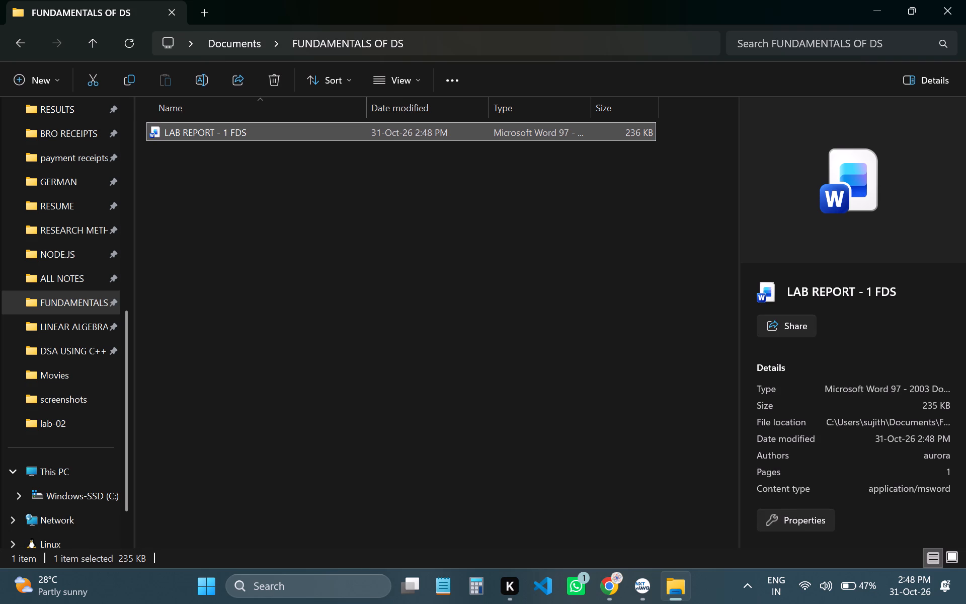
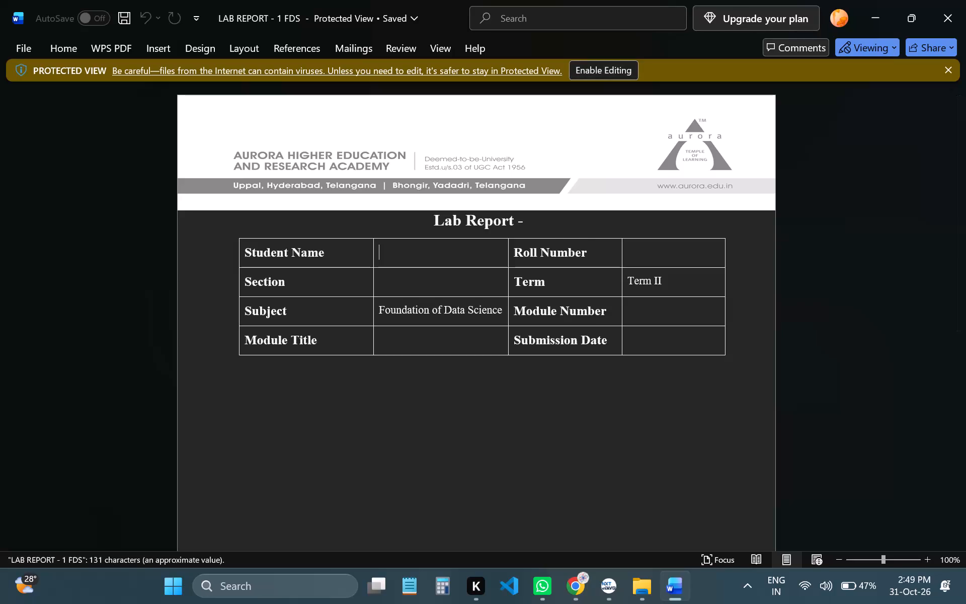
Make the protected document editable and complete the "Lab Report -" heading with the number 1.
click(533, 197)
click(545, 272)
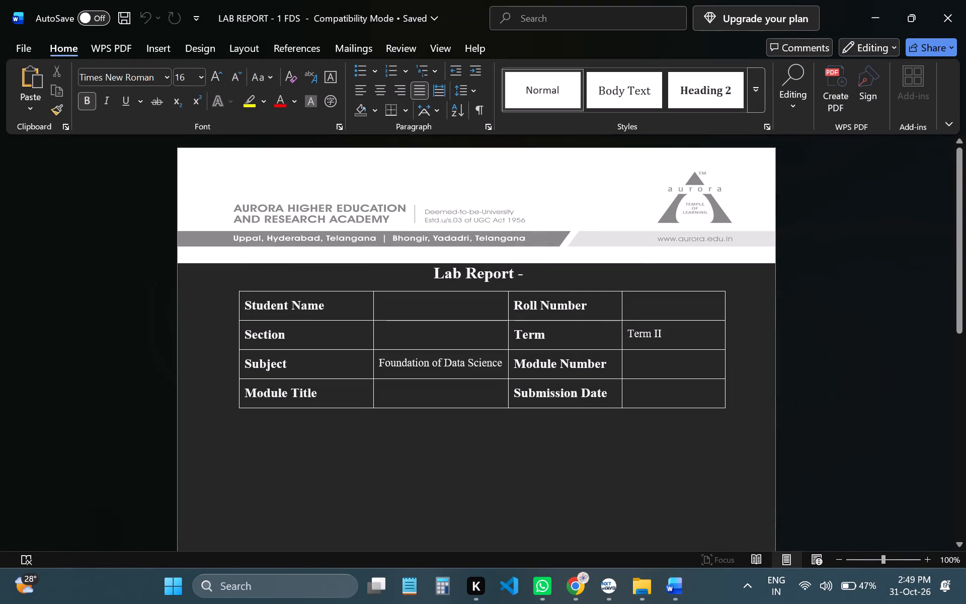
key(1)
Fill in the student's name, the roll number and the section "CSE GEN AI – 2A" in the report's details table.
click(449, 311)
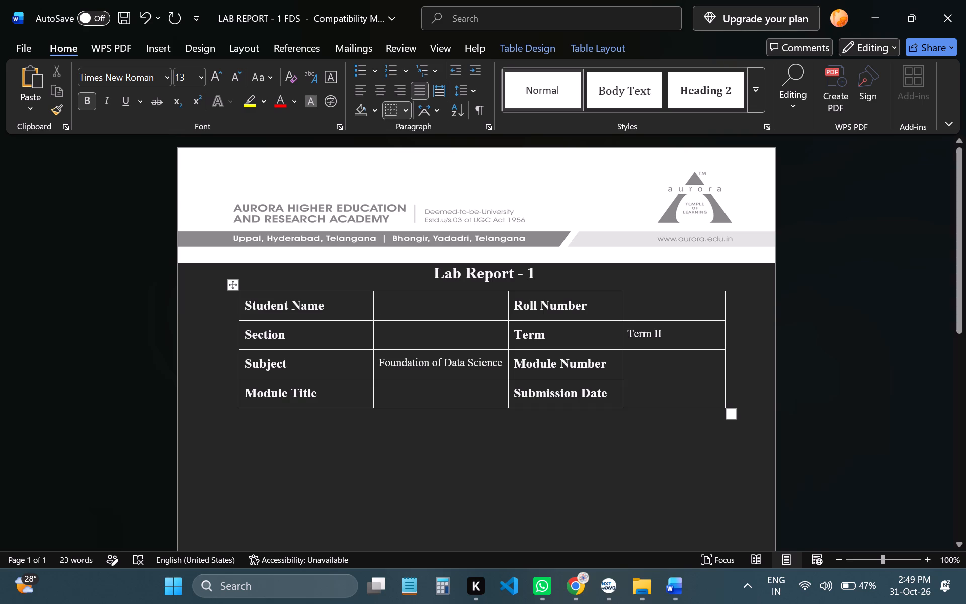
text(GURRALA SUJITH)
click(656, 302)
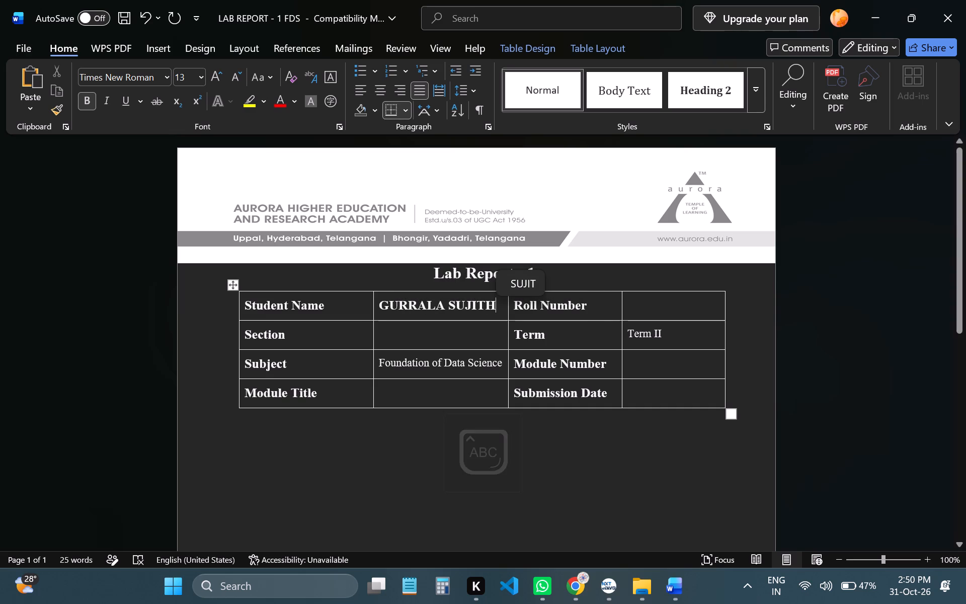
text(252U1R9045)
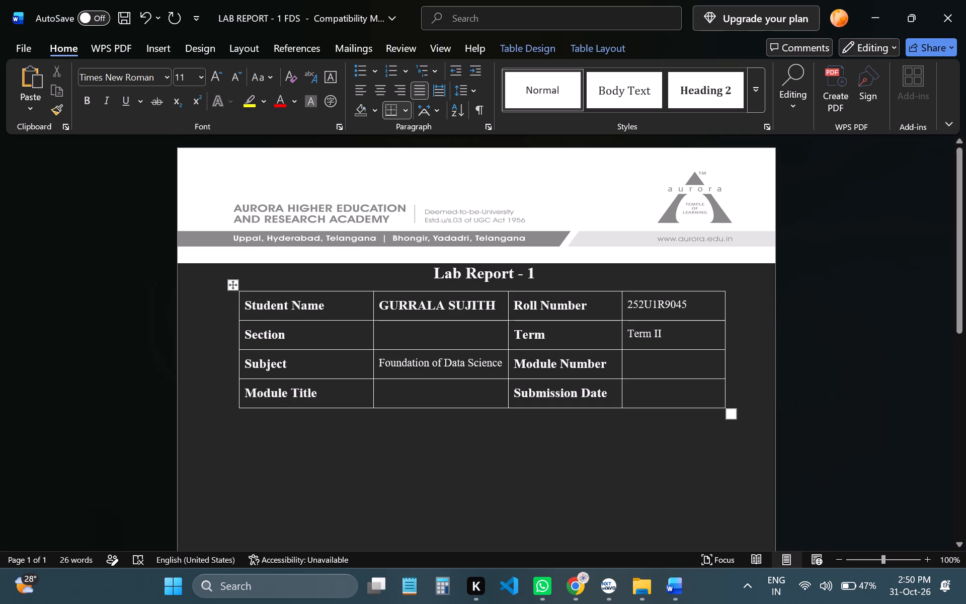
click(414, 340)
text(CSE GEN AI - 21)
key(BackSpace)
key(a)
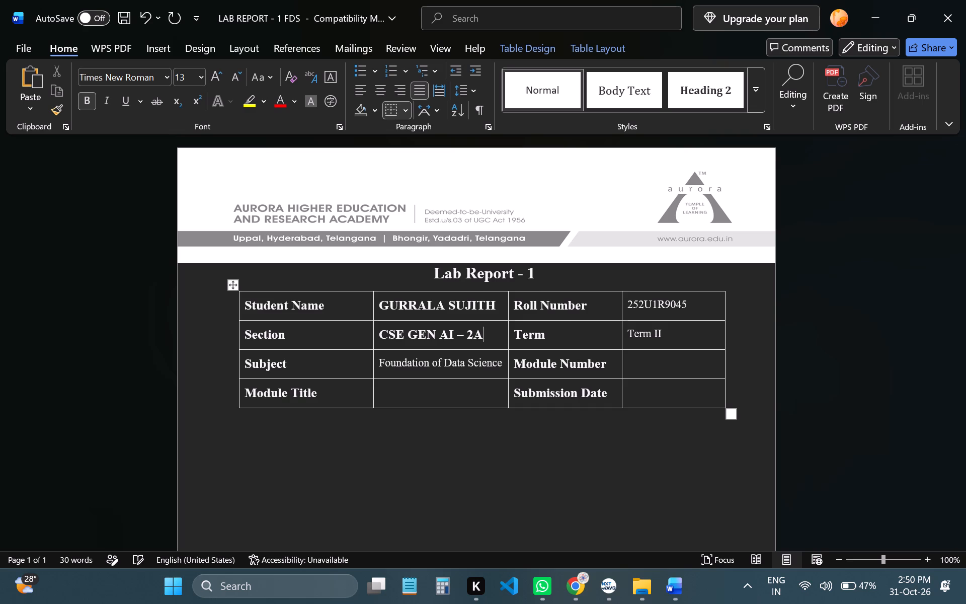
Begin filling in the empty Module Title cell of the details table.
click(579, 329)
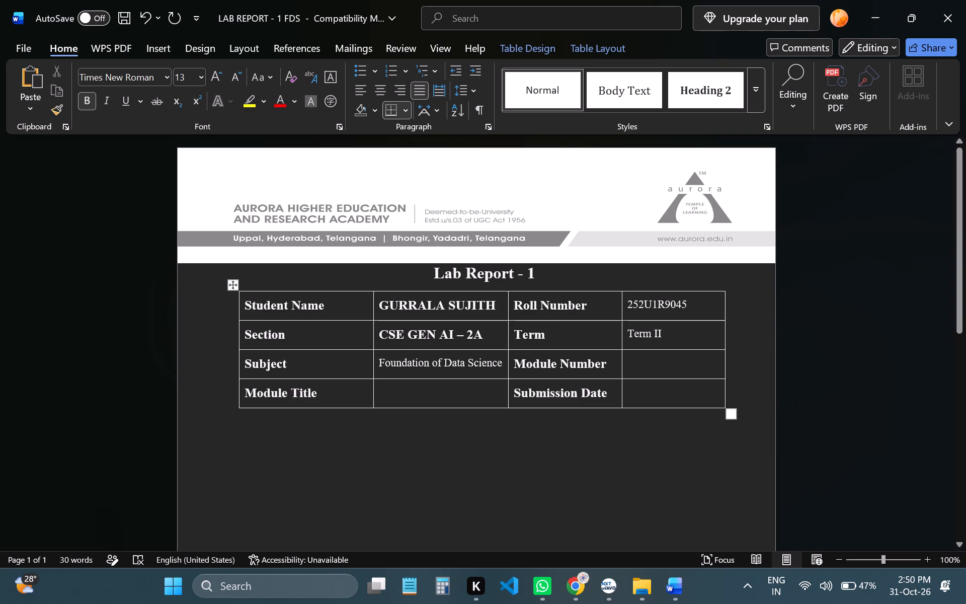
click(448, 387)
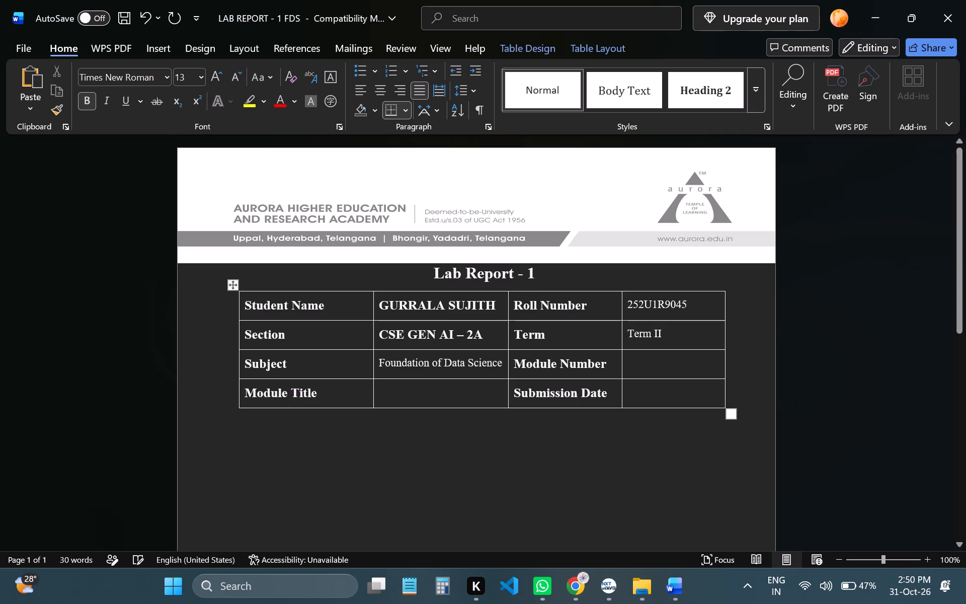
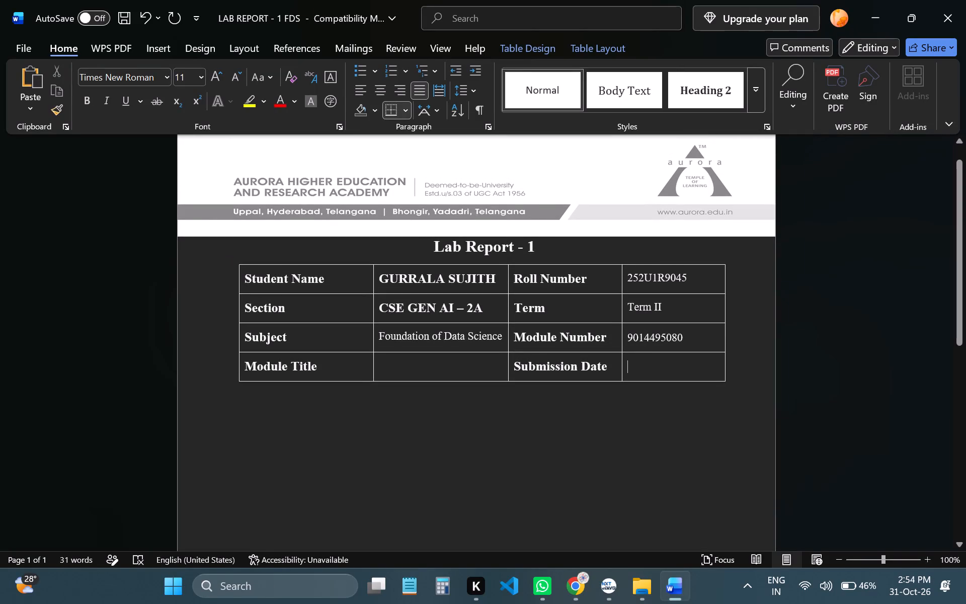
Enter 31/10/2026 as the Submission Date in the report's details table.
text(31/)
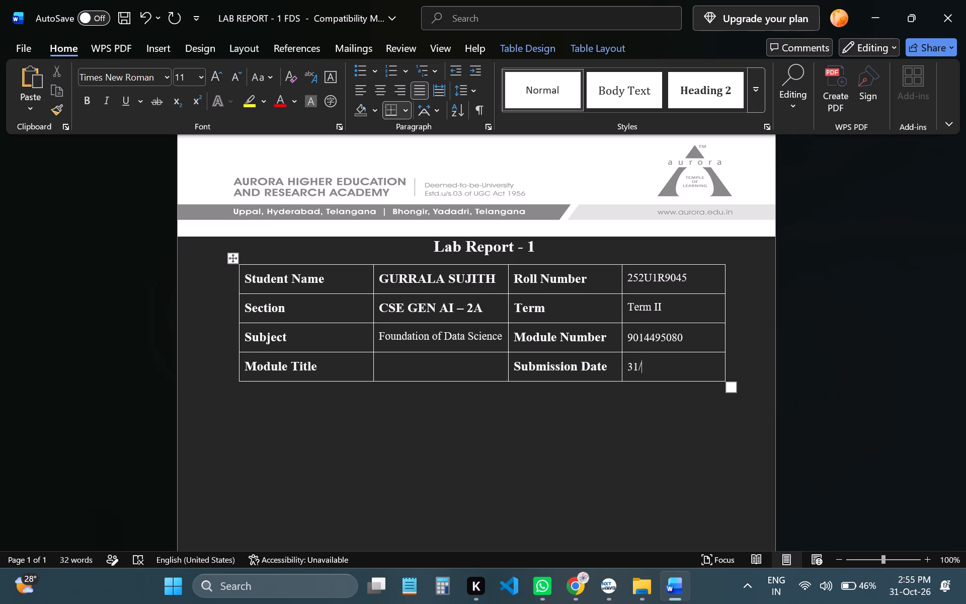
text(10/2026)
Place the text cursor in the empty Module Title cell of the details table.
click(445, 355)
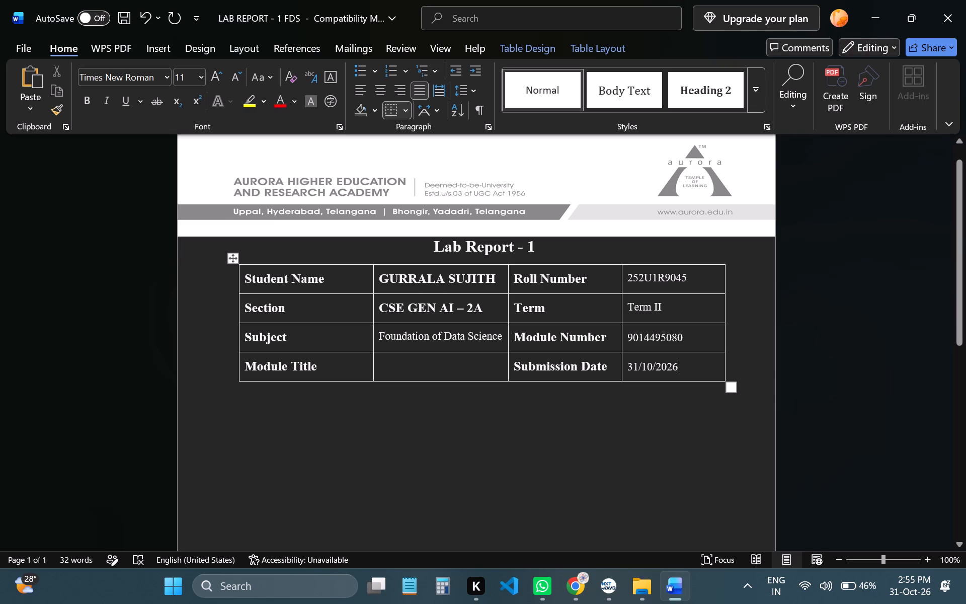
click(441, 358)
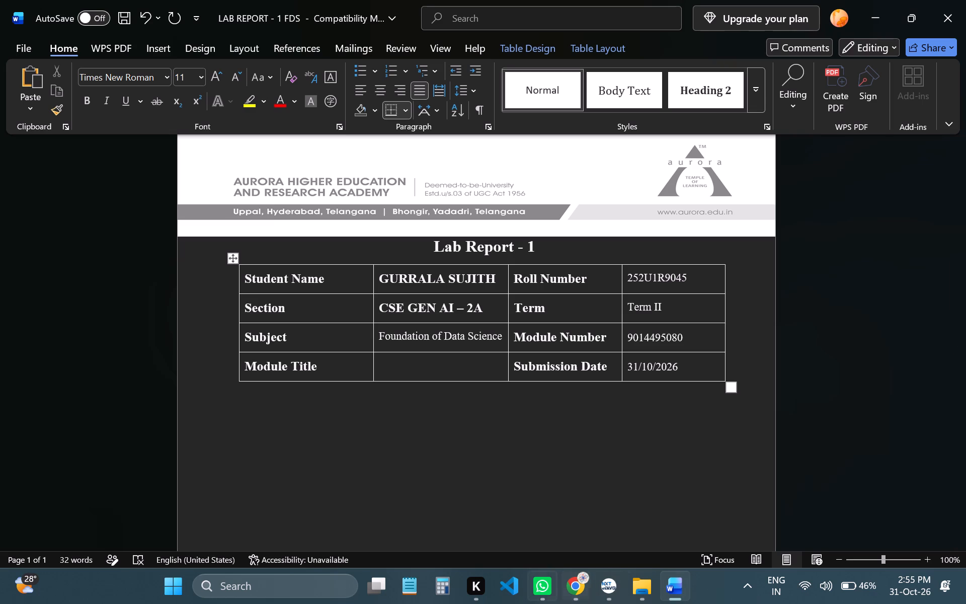
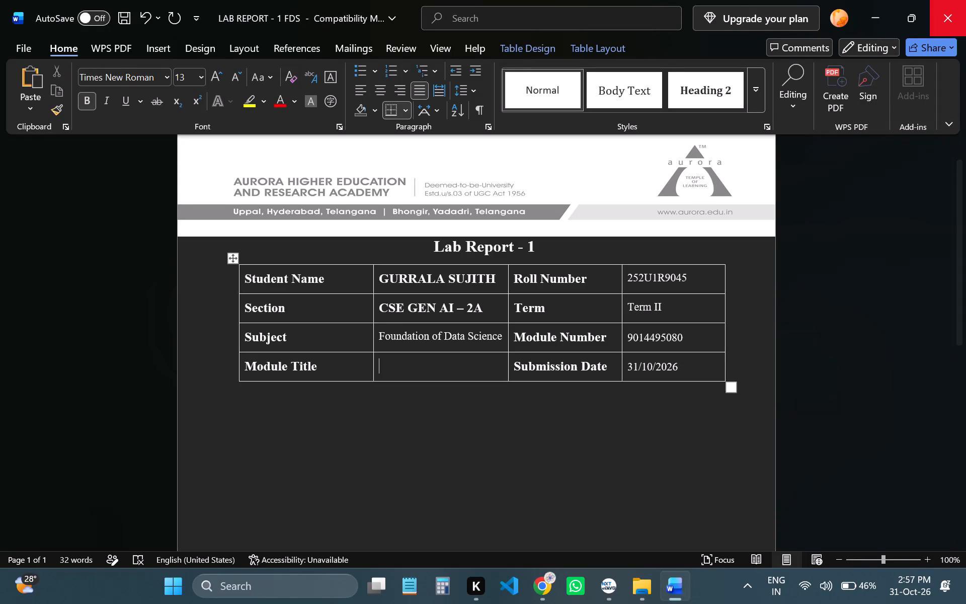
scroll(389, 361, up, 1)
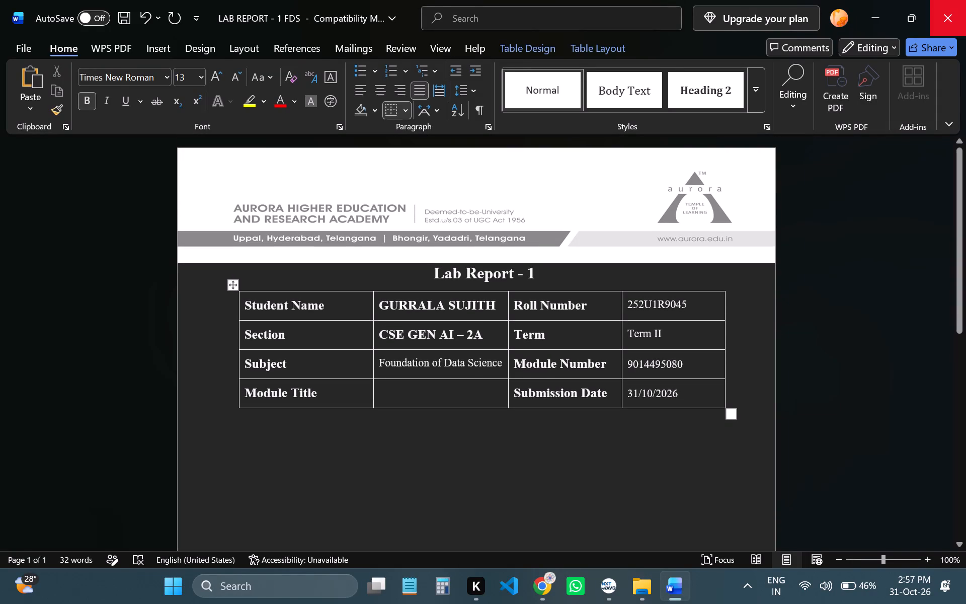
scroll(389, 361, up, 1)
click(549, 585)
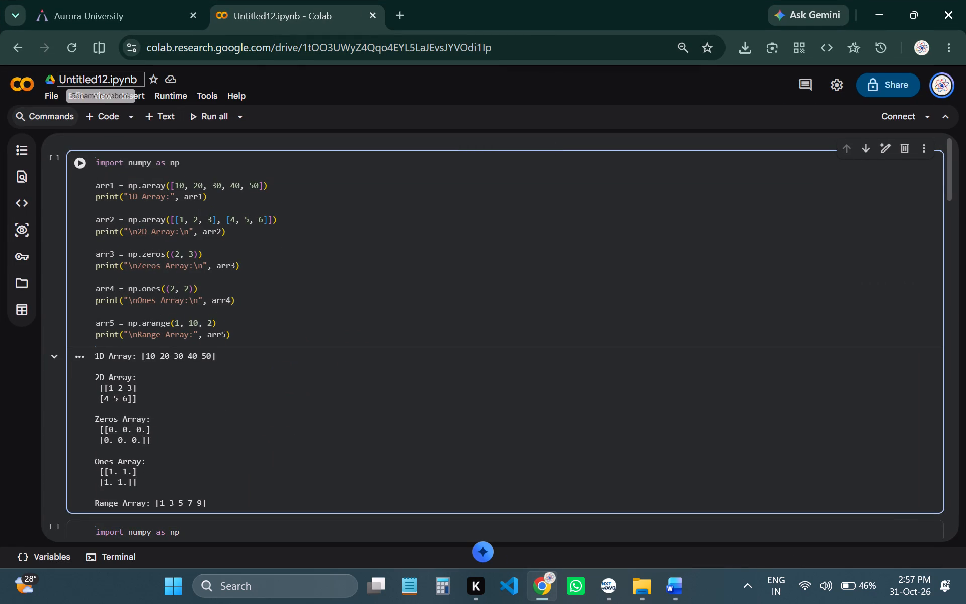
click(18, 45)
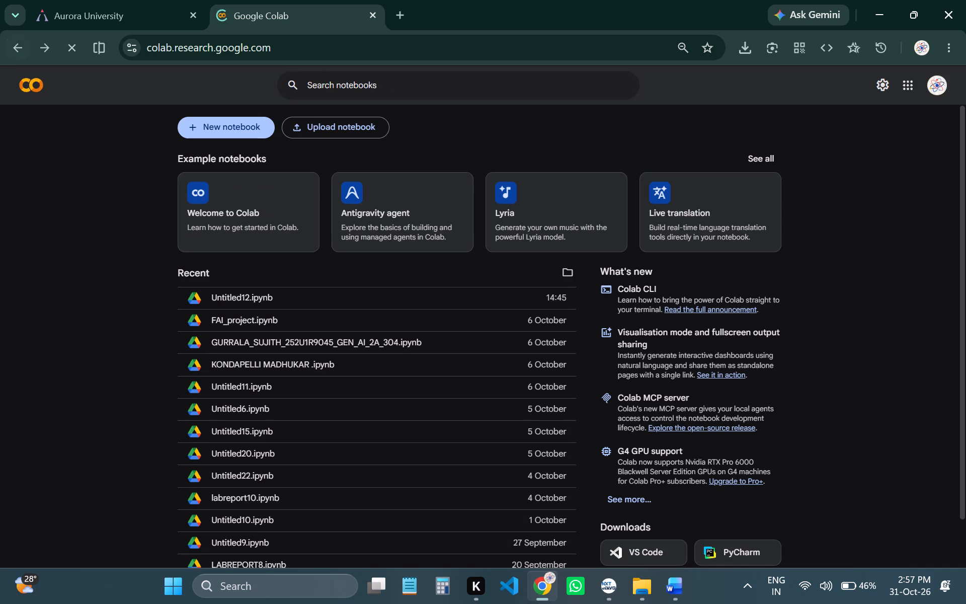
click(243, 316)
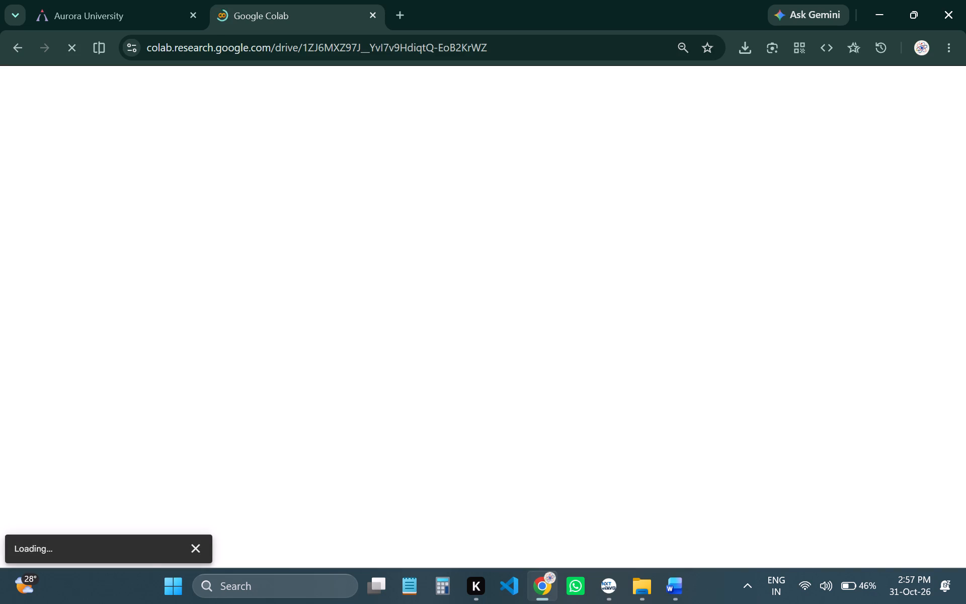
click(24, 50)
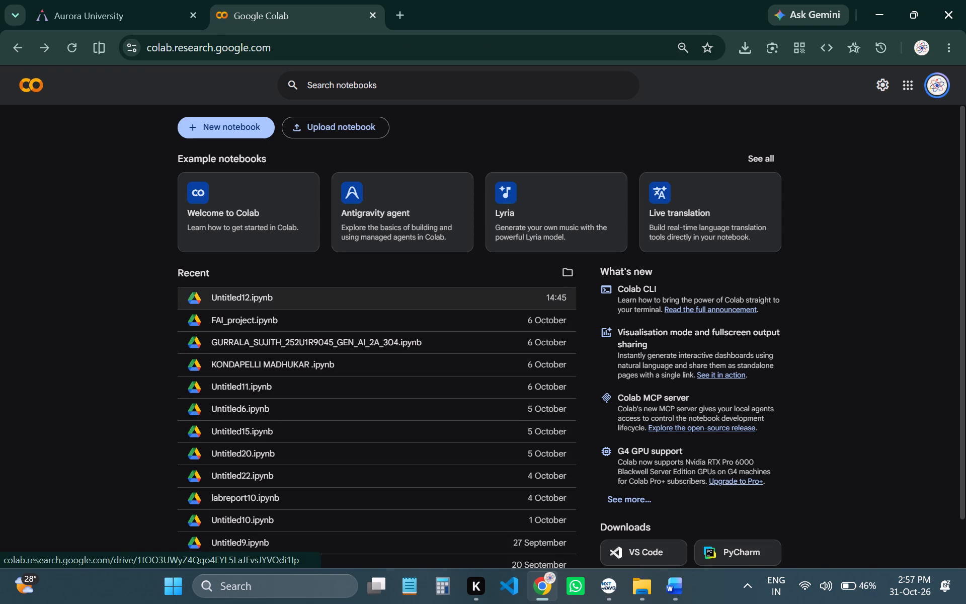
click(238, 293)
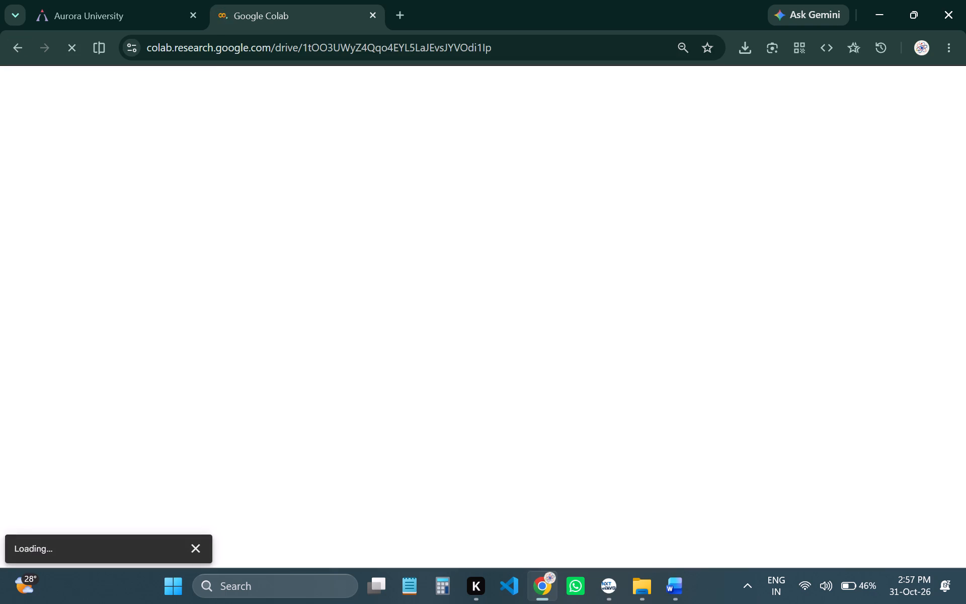
Back in the Word report, enter "Basics of datascience" as the Module Title in the details table and save the document.
click(673, 580)
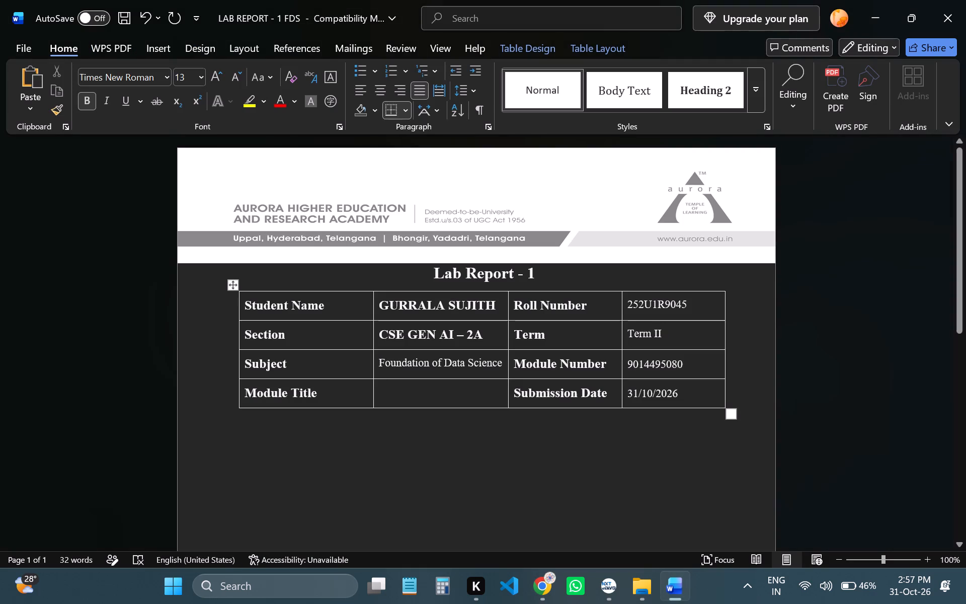
text(Basics of datascience)
key(ctrl+s)
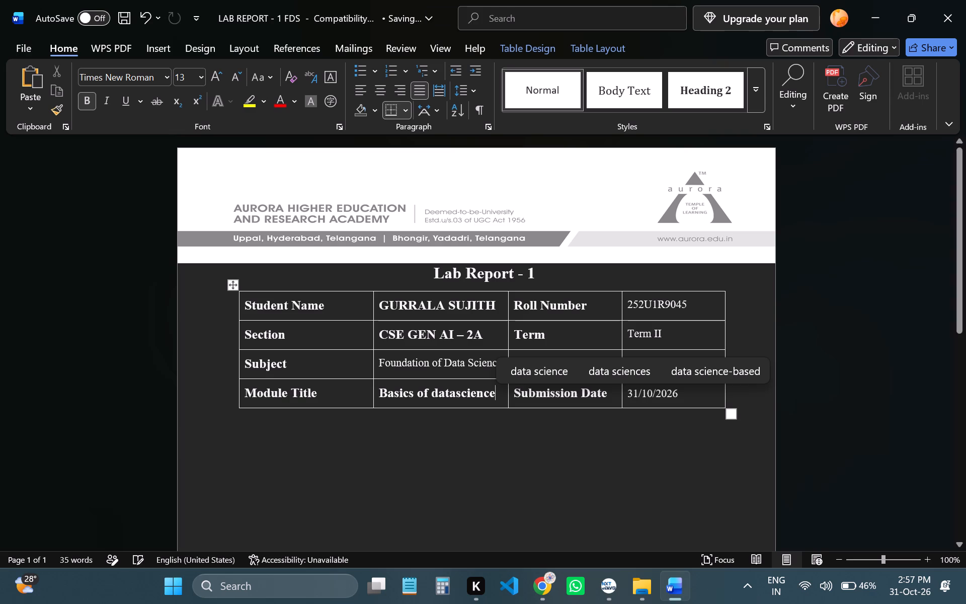
Add two blank lines below the report's details table.
click(446, 397)
click(461, 300)
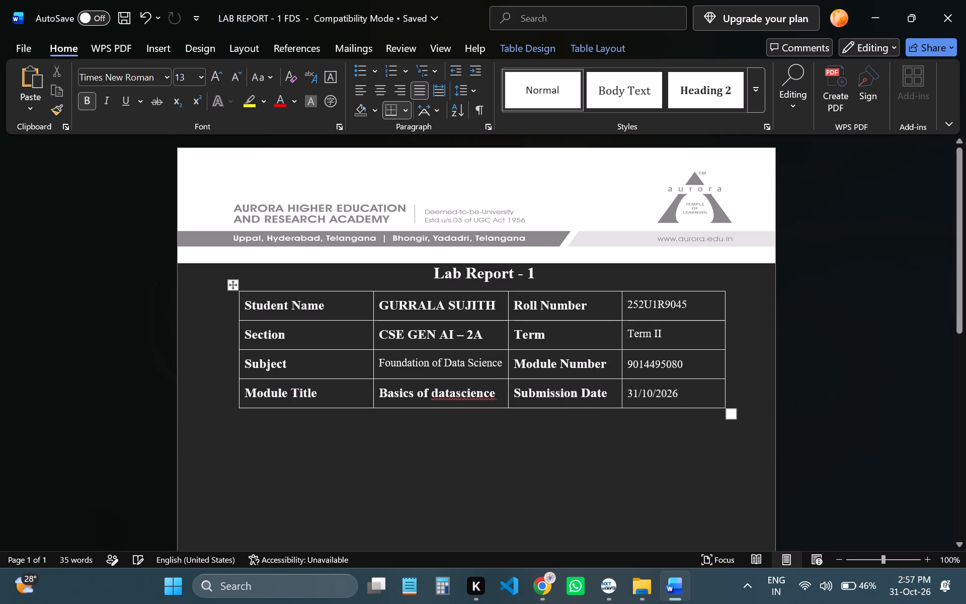
click(697, 394)
click(322, 423)
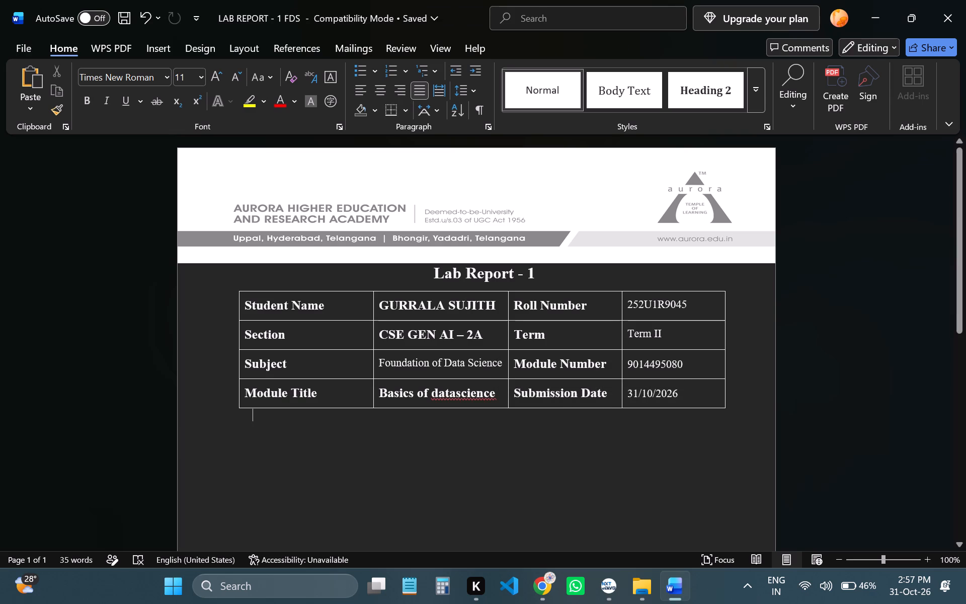
key(Return)
key(Return)
Switch to the Colab notebook in Chrome and rename it Sujith_labreport_1.ipynb.
key(alt+Tab)
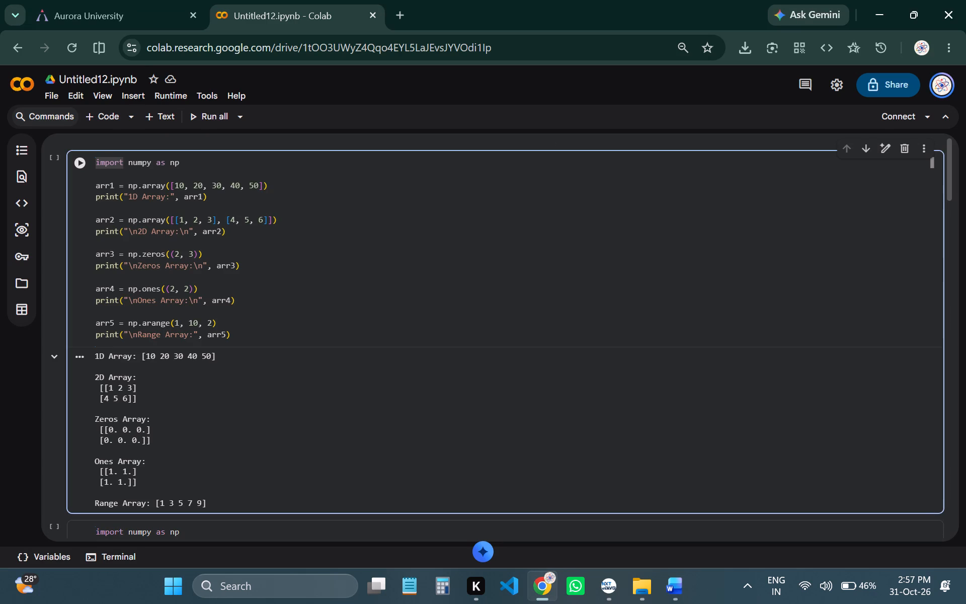
click(103, 82)
key(Right)
key(ctrl+backslash)
key(ctrl+BackSpace)
key(ctrl+BackSpace)
key(ctrl+BackSpace)
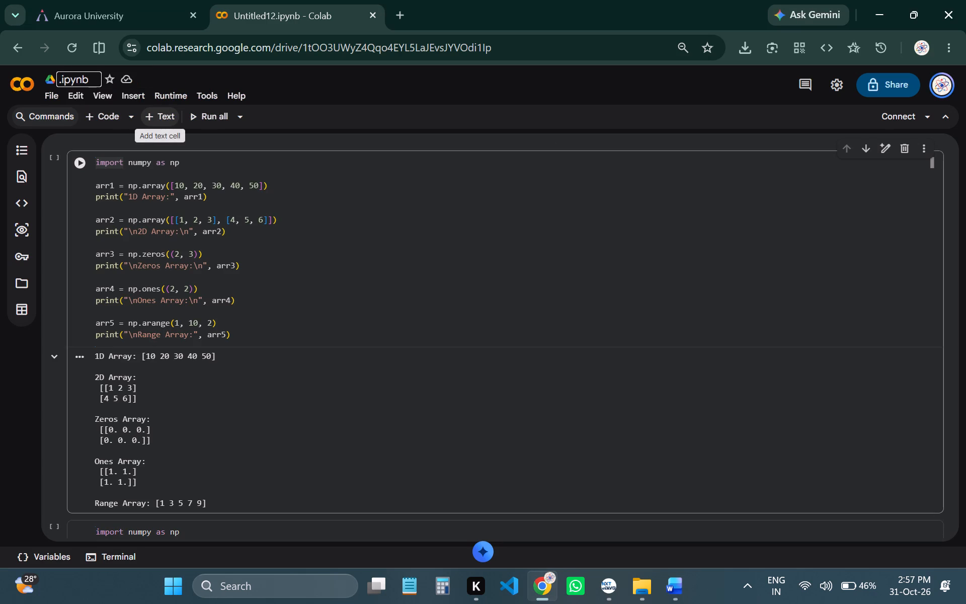
key(semicolon)
key(BackSpace)
text(lab_report)
key(space)
key(BackSpace)
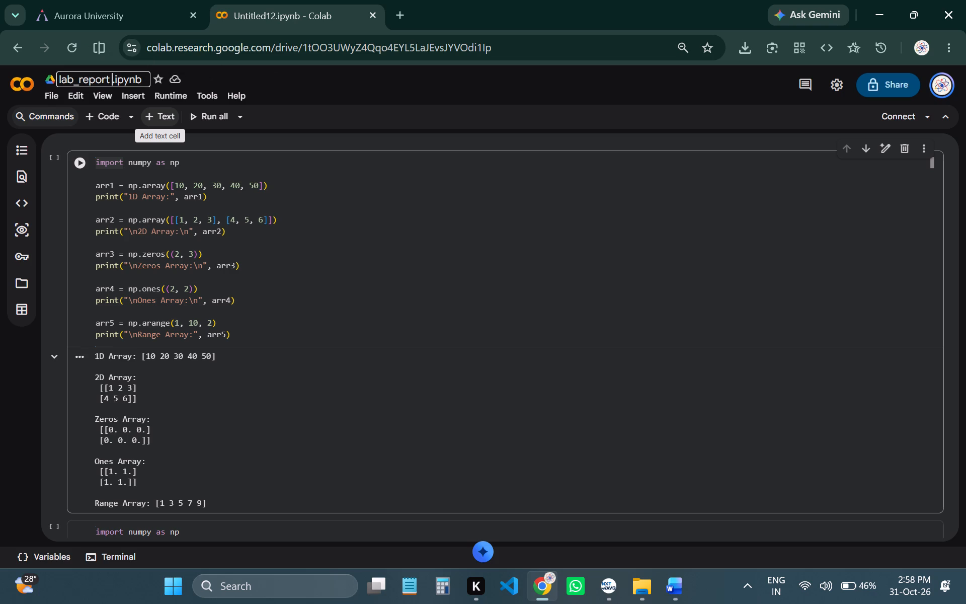
key(minus)
key(BackSpace)
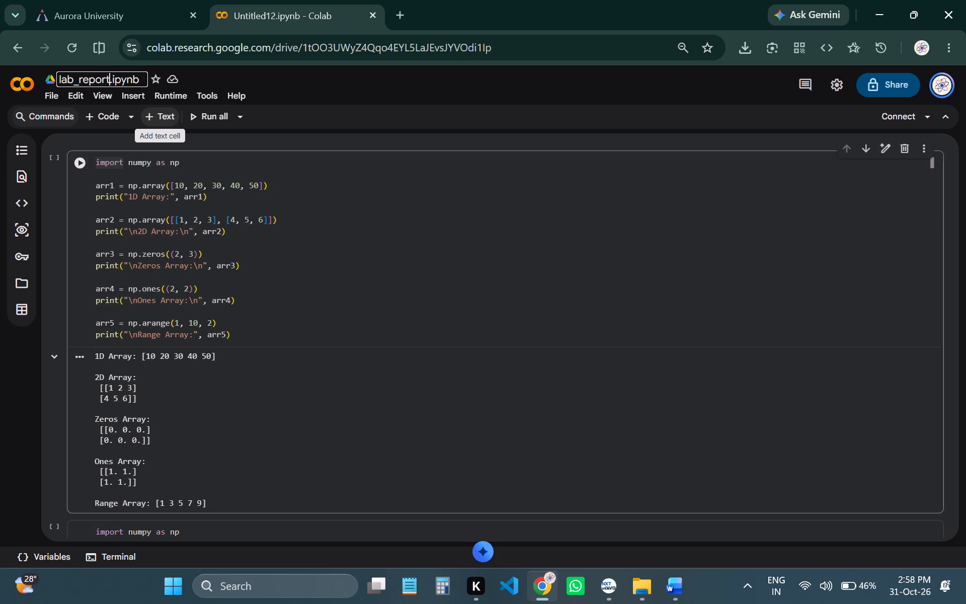
key(ctrl+BackSpace)
key(ctrl+BackSpace)
key(ctrl+BackSpace)
text(Sujith)
text(_labreport)
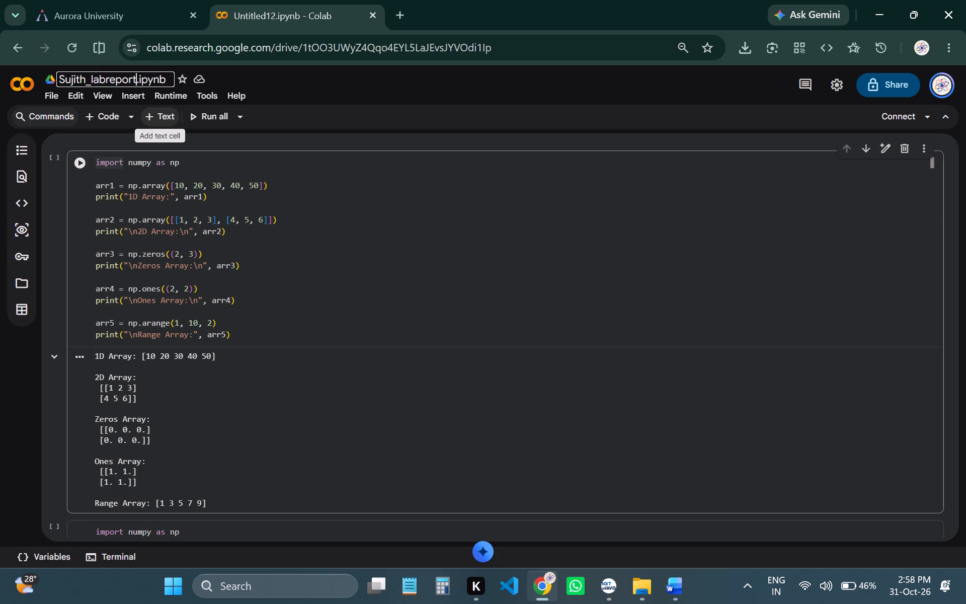
key(space)
text(1)
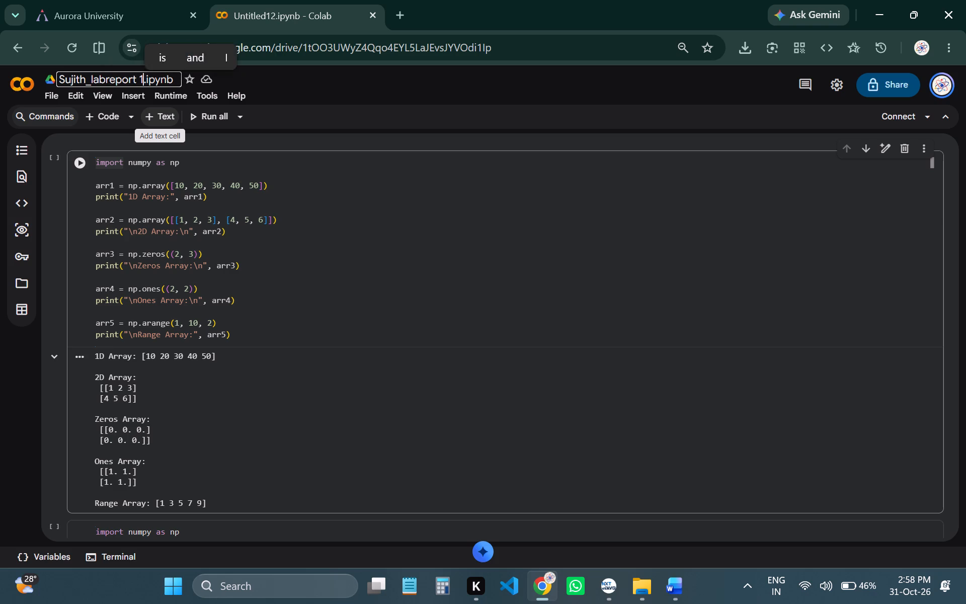
key(BackSpace)
key(BackSpace)
text(_1)
key(Return)
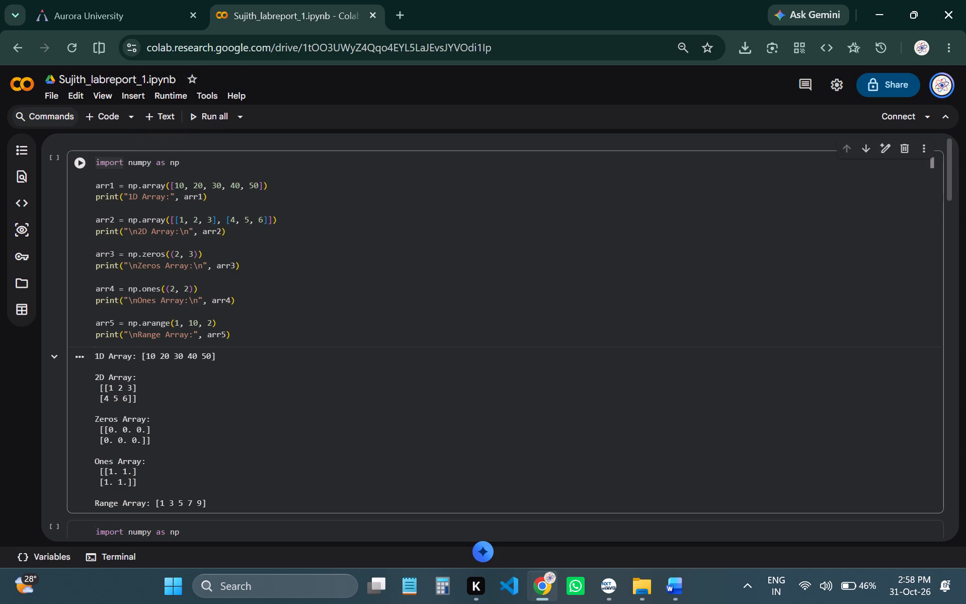
key(shift+super+s)
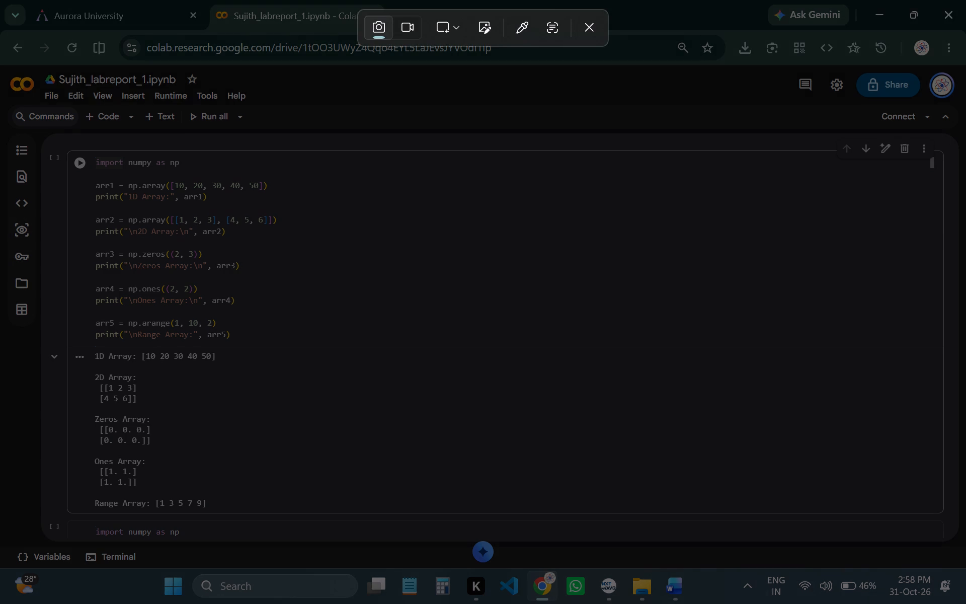
drag(0, 66, 965, 554)
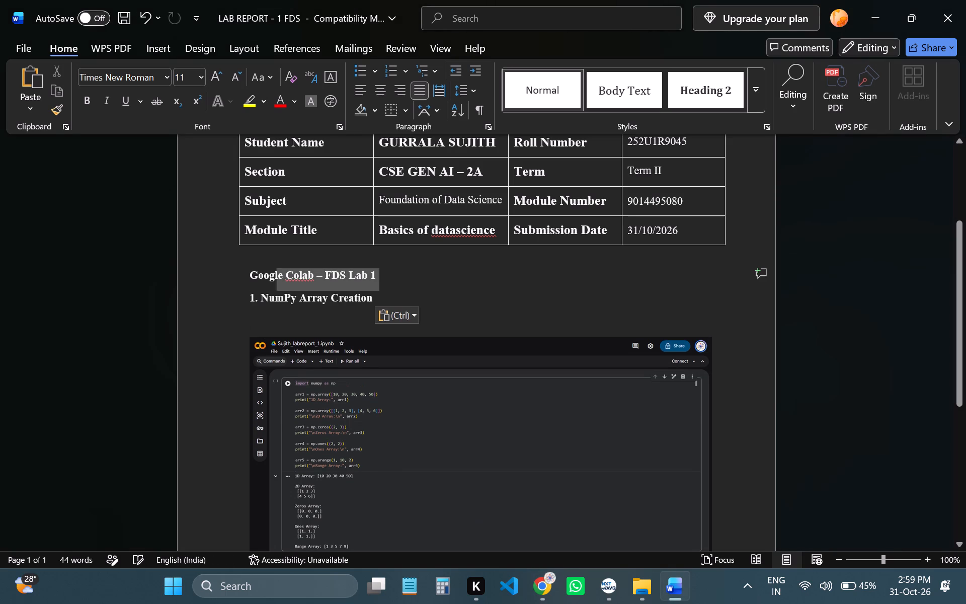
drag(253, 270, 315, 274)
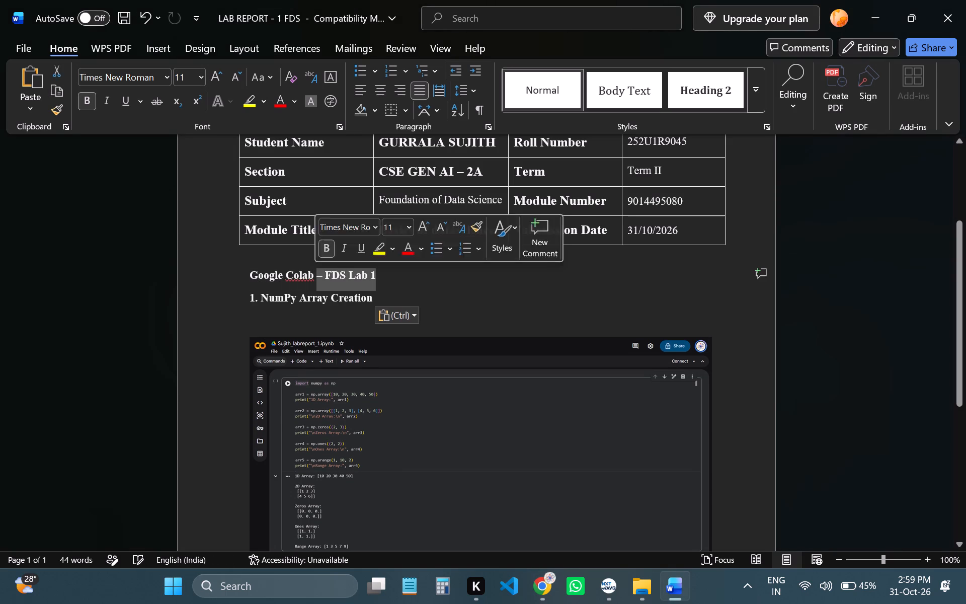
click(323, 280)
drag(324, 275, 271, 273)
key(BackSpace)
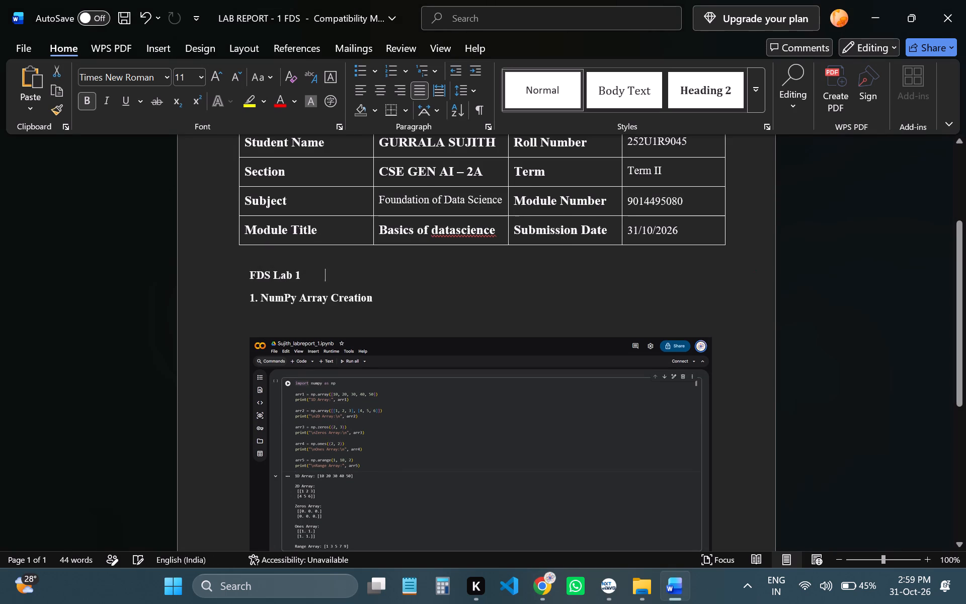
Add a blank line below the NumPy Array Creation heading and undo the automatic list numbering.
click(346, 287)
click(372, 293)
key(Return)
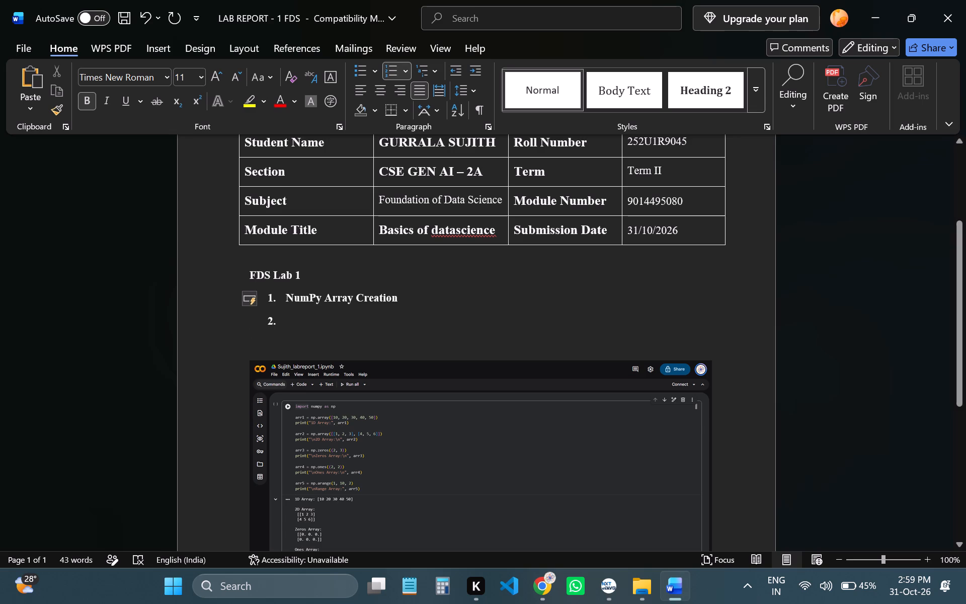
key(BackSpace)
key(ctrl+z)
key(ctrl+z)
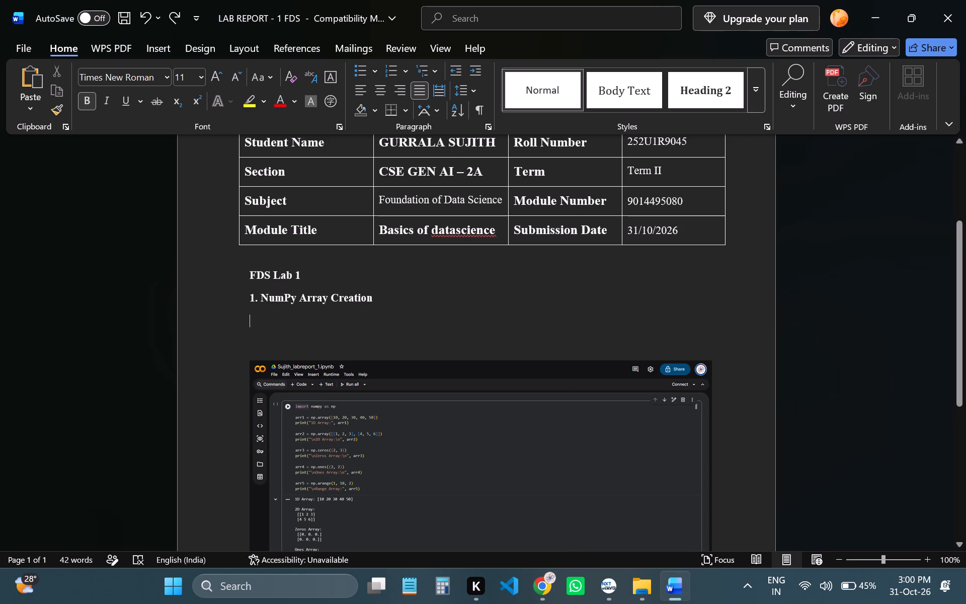
Delete the FDS Lab 1 title line, keep blank space above the NumPy Array Creation heading, and remove the extra blank line below it.
click(310, 269)
drag(309, 270, 180, 262)
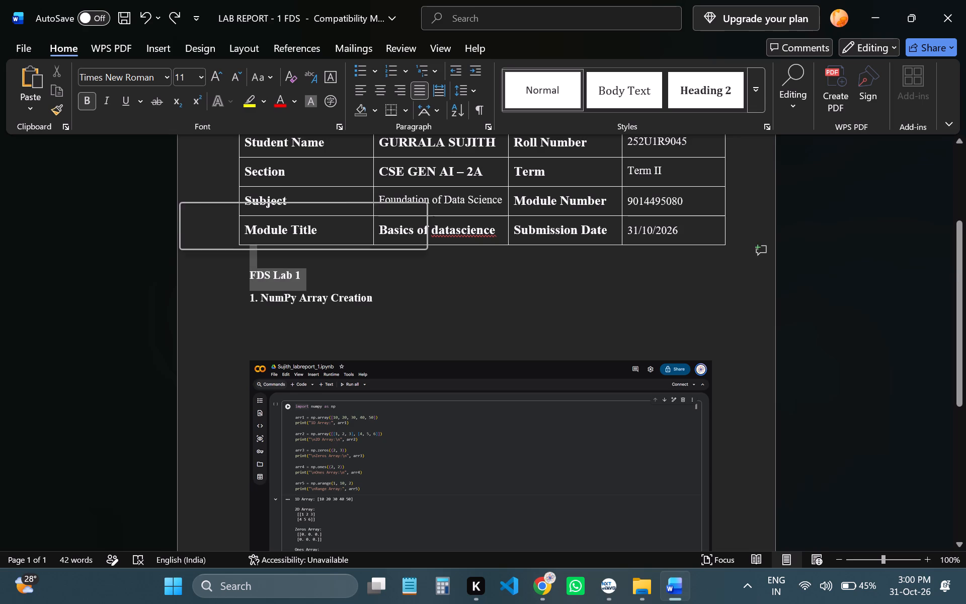
key(BackSpace)
key(BackSpace)
key(Return)
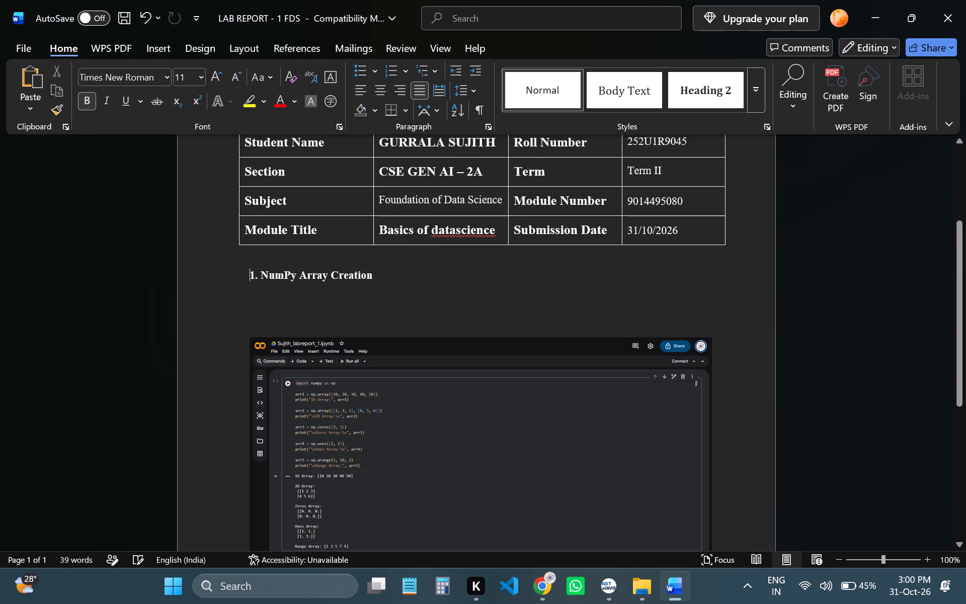
key(Return)
click(279, 336)
key(BackSpace)
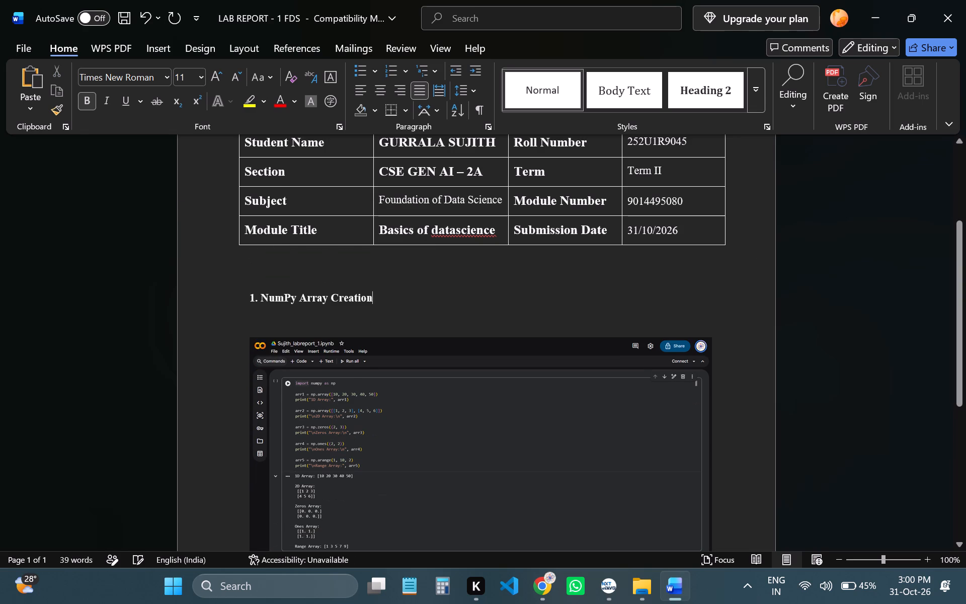
Enter the label "Code screenshot:" between the NumPy Array Creation heading and the screenshot.
key(Down)
text(code)
key(space)
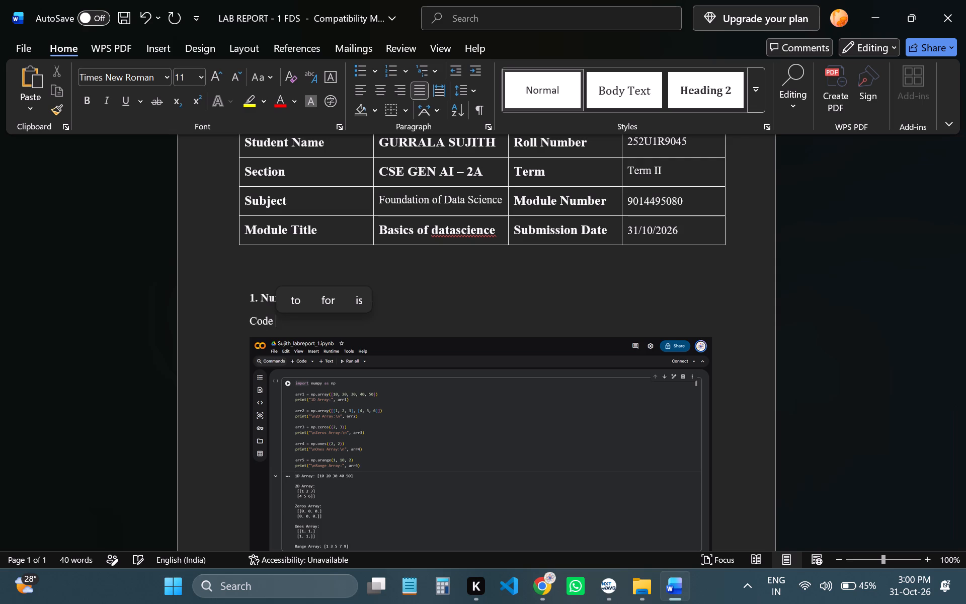
key(BackSpace)
text(:)
key(space)
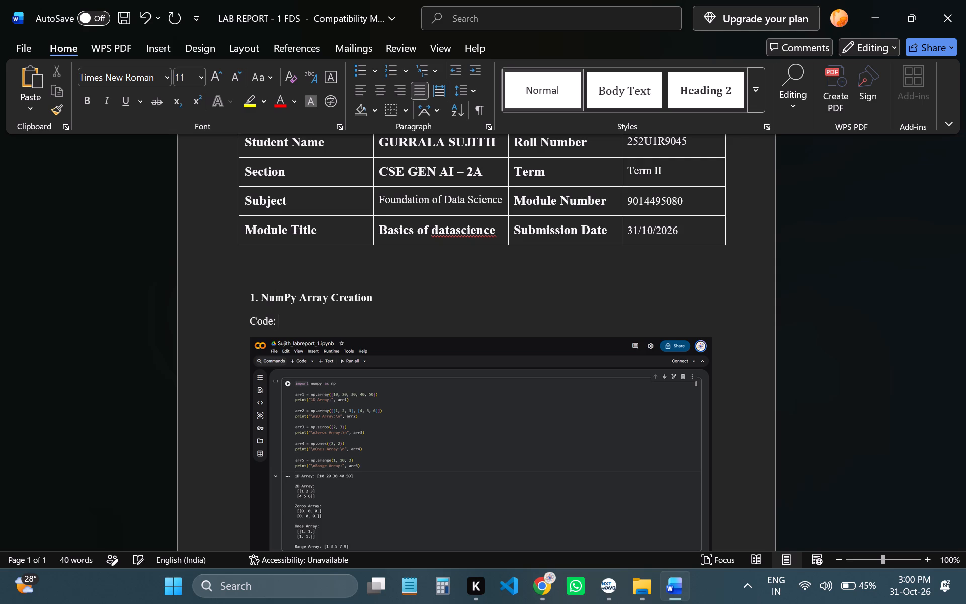
key(BackSpace)
key(BackSpace)
key(space)
text(screenshots)
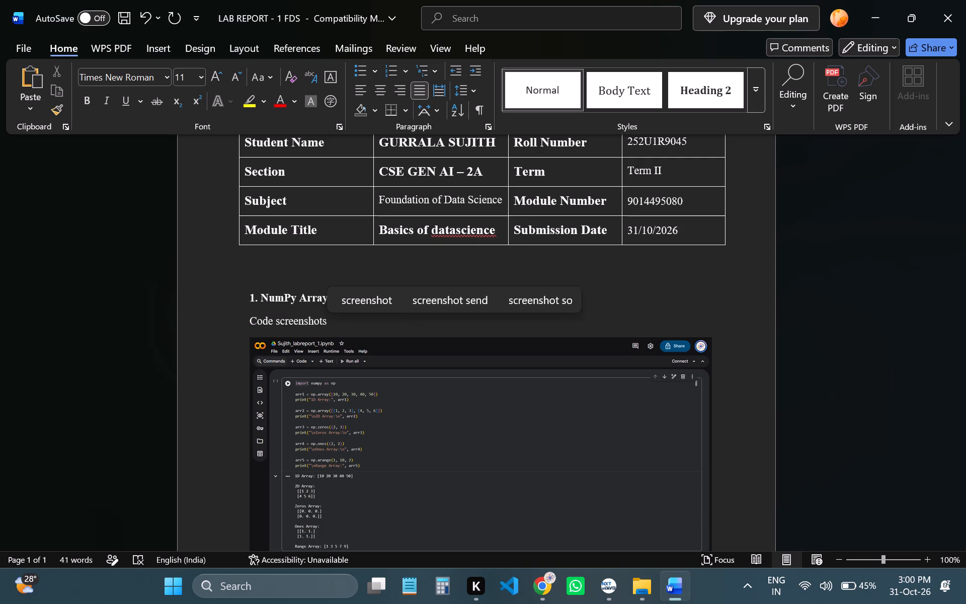
key(BackSpace)
key(shift+colon)
key(Return)
key(BackSpace)
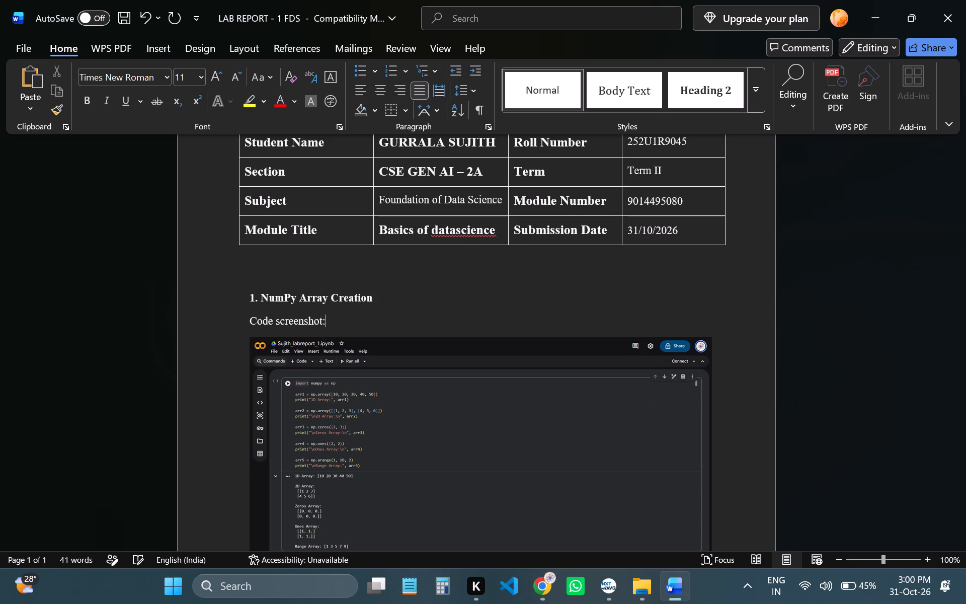
Extend the label above the screenshot to read "Code and output screenshot:".
scroll(331, 322, down, 1)
click(751, 426)
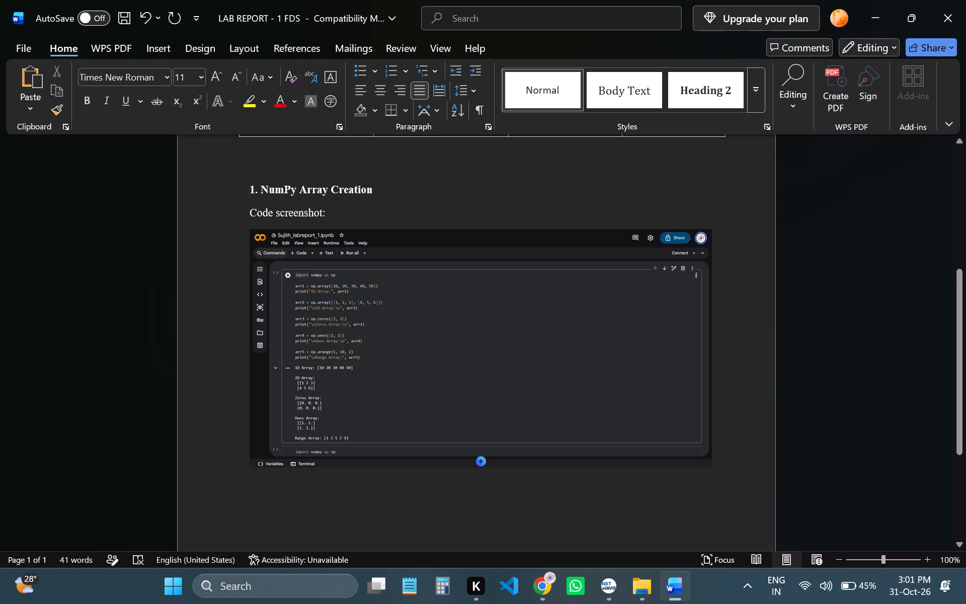
scroll(381, 372, down, 2)
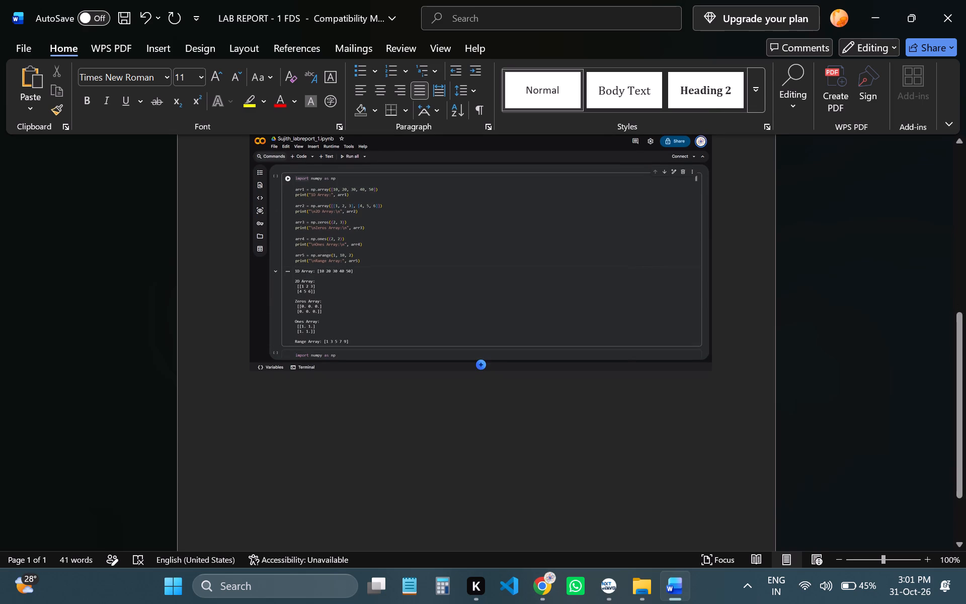
scroll(784, 338, up, 1)
click(346, 172)
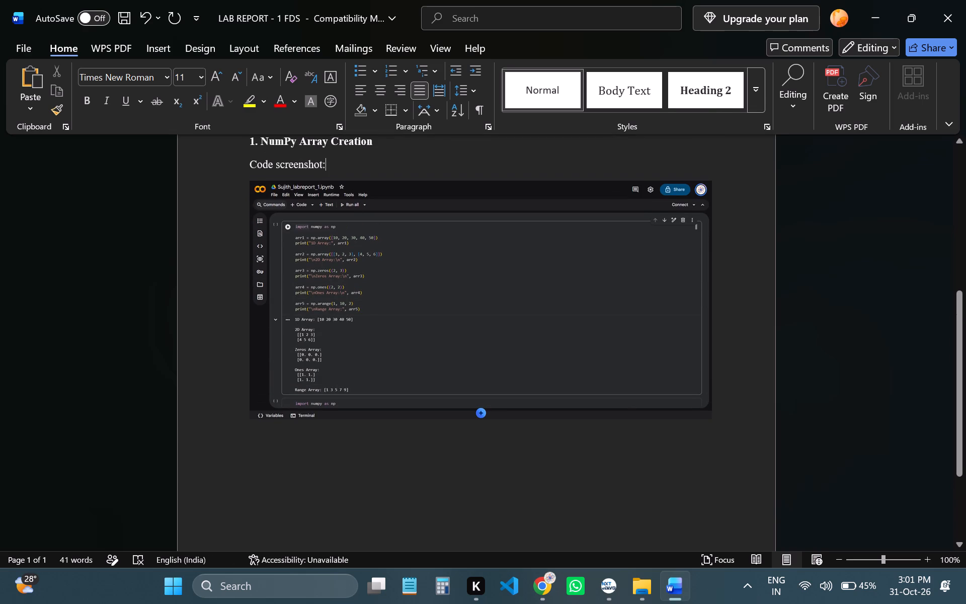
key(ctrl+Left)
key(ctrl+Left)
text(and)
key(space)
text(outpu)
text(t)
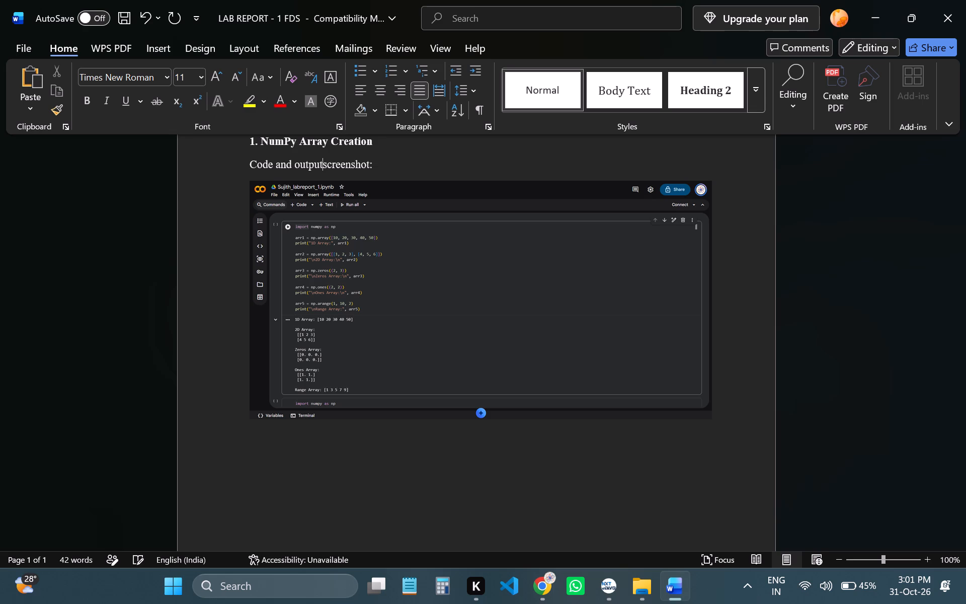
key(space)
Add the label "Description:" directly below the screenshot, followed by a new empty line.
click(735, 366)
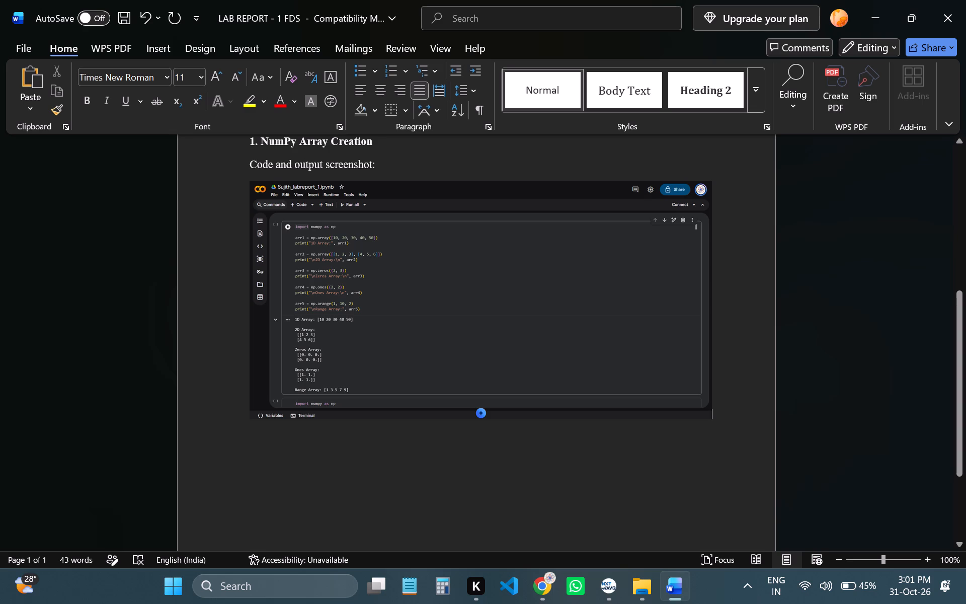
key(Return)
key(Return)
text(description)
key(space)
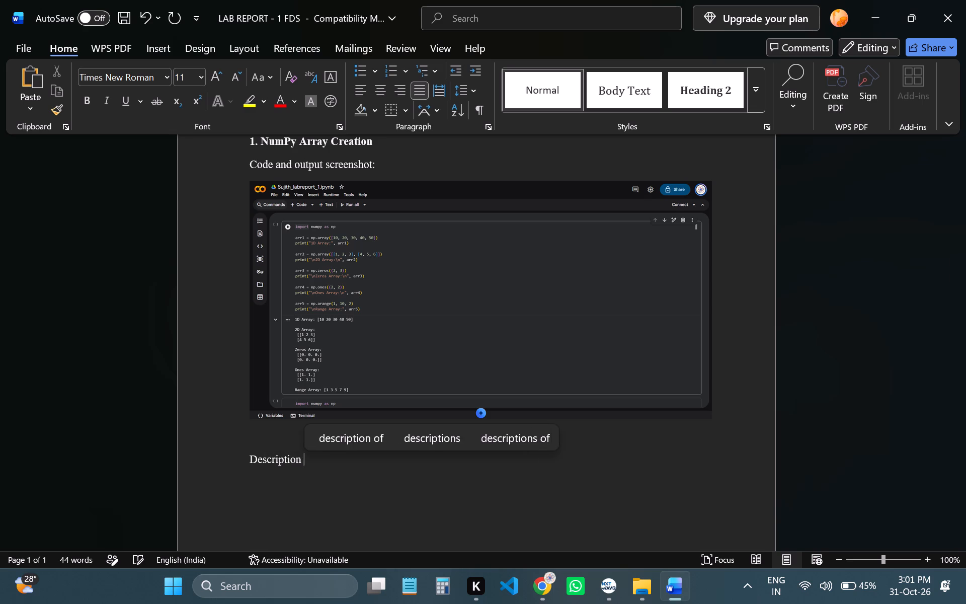
key(BackSpace)
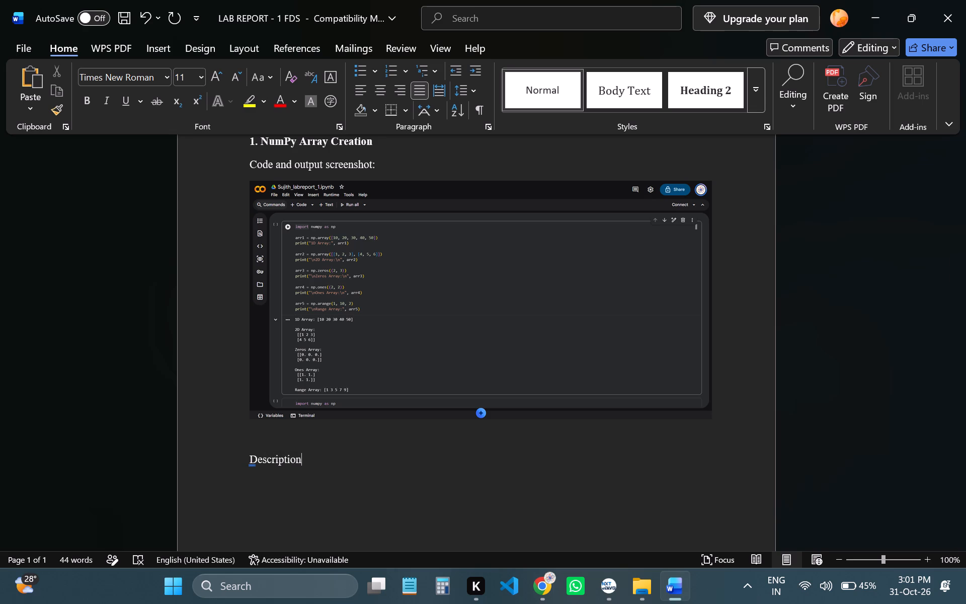
key(ctrl+Left)
key(ctrl+Left)
key(BackSpace)
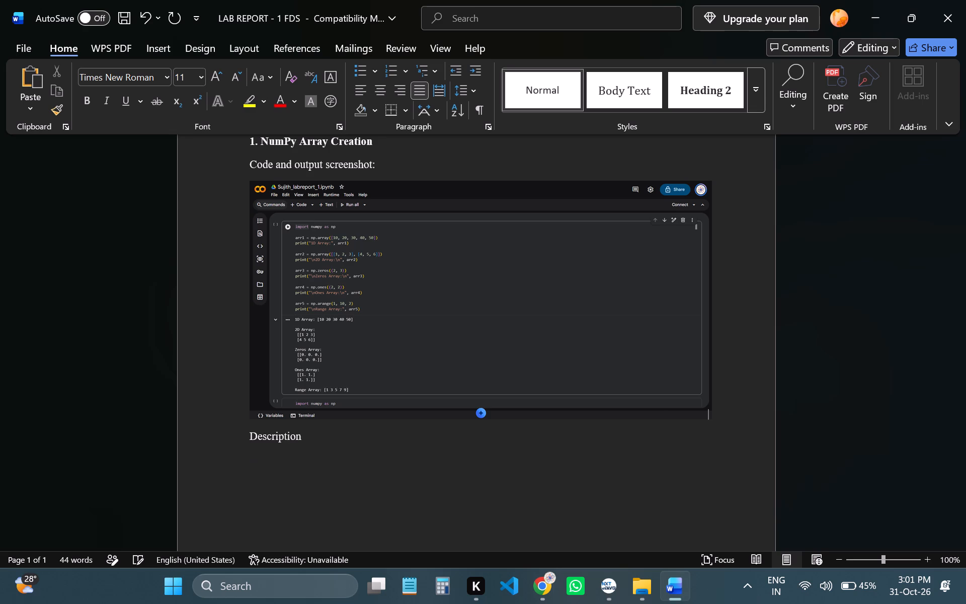
key(Down)
key(ctrl+Left)
key(shift+colon)
key(BackSpace)
key(ctrl+Right)
key(shift+colon)
key(Return)
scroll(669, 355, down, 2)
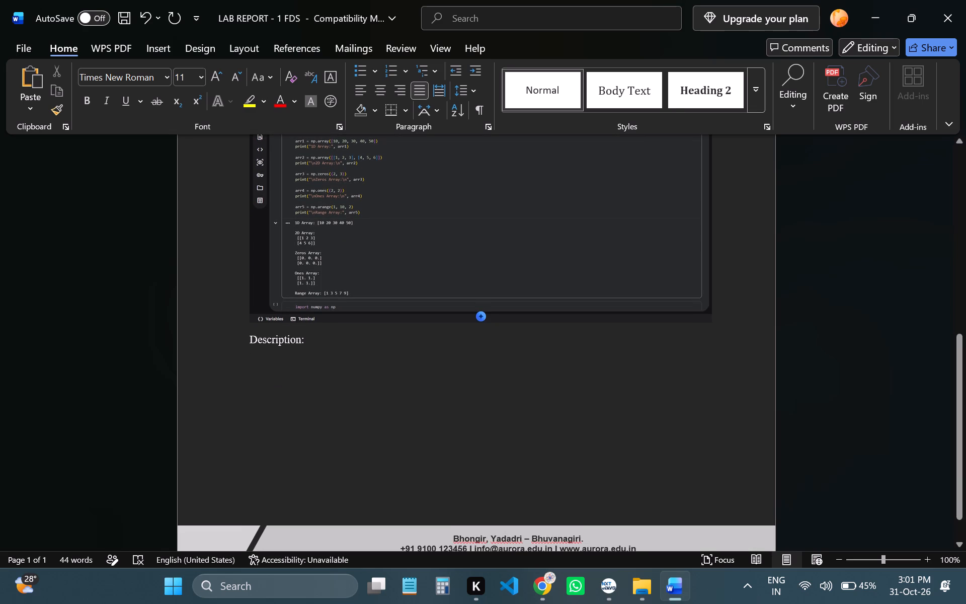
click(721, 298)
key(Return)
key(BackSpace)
Remove the blank line between the details table and the NumPy Array Creation heading.
scroll(686, 331, up, 5)
click(289, 267)
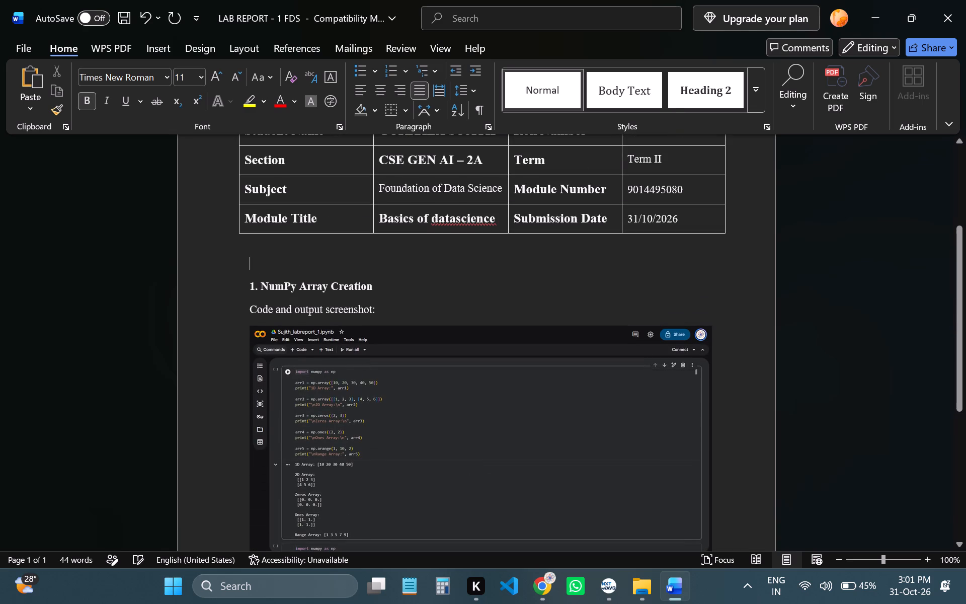
key(BackSpace)
Start a new unindented empty line directly below the "Description:" label.
scroll(391, 295, down, 3)
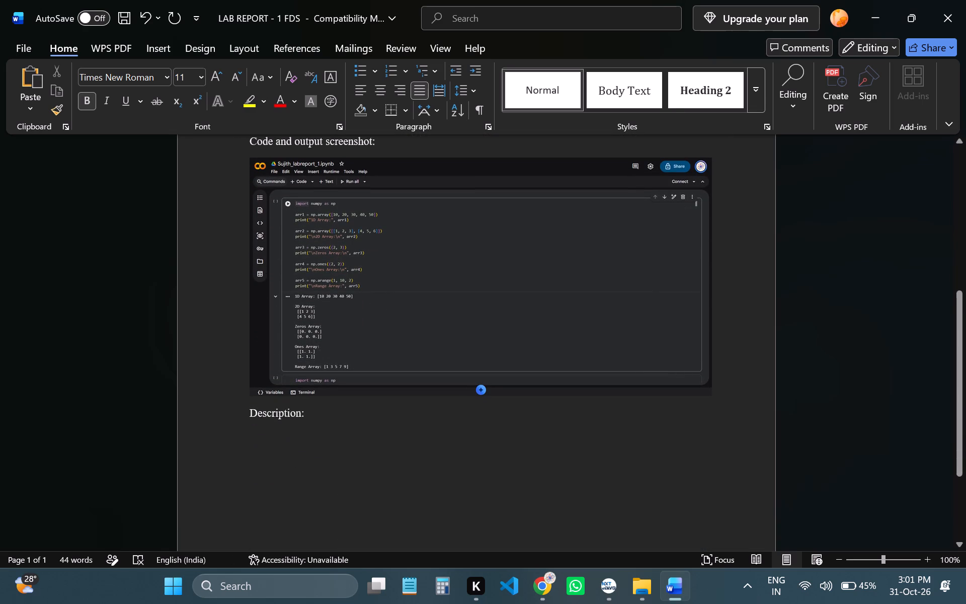
click(331, 415)
key(Return)
key(Tab)
key(BackSpace)
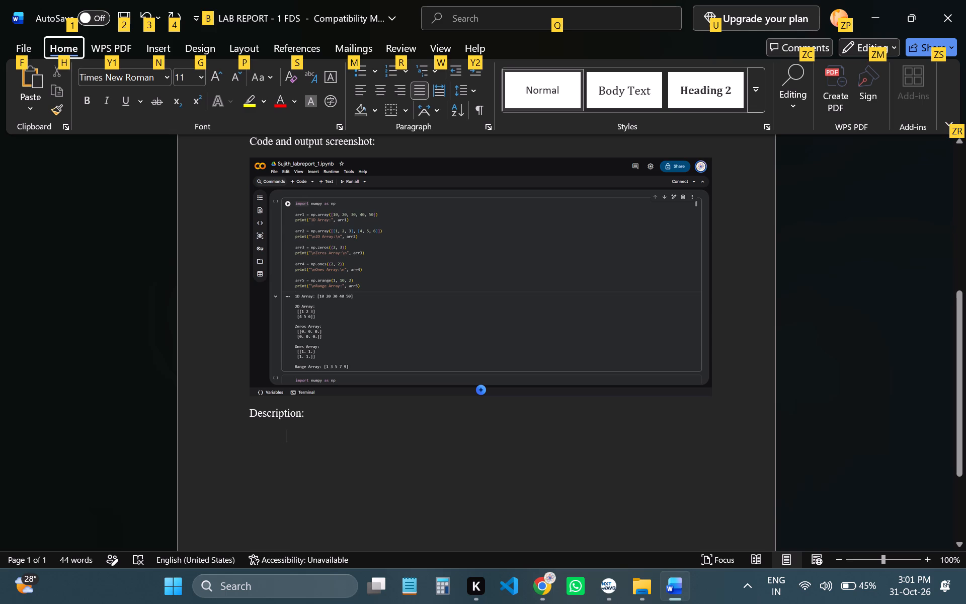
key(BackSpace)
click(316, 431)
key(BackSpace)
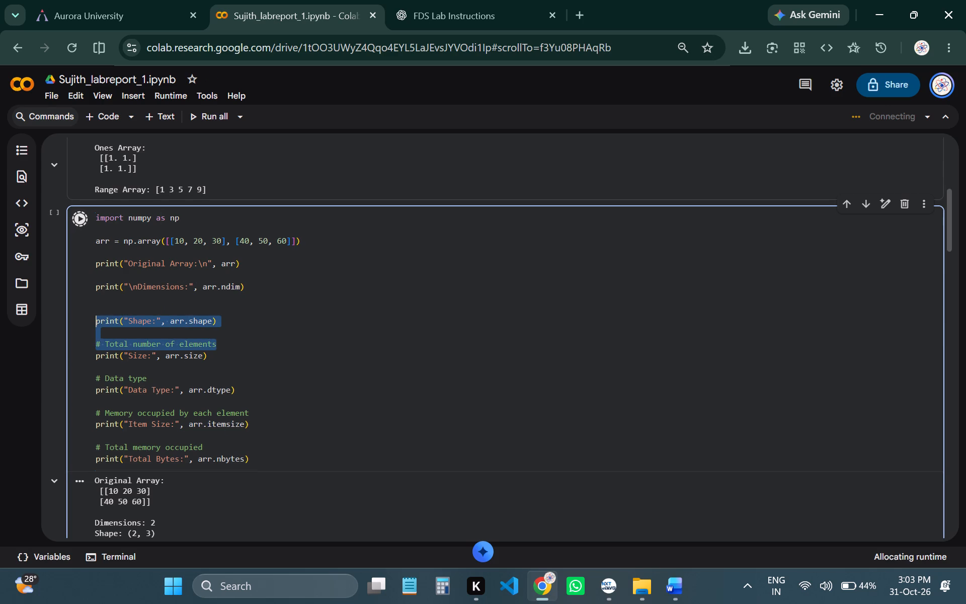
click(154, 336)
drag(229, 350, 80, 342)
key(BackSpace)
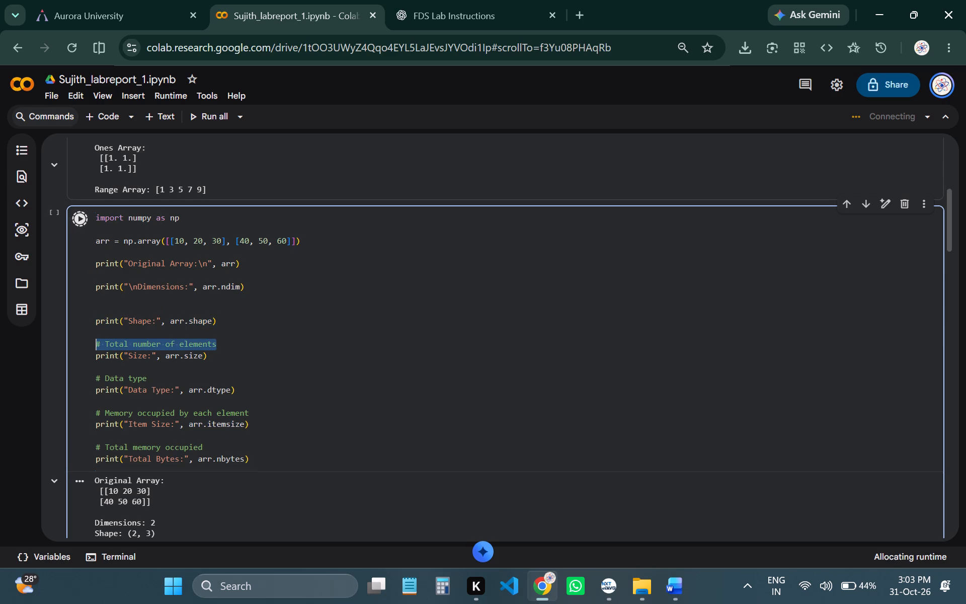
drag(156, 374, 34, 371)
key(BackSpace)
click(108, 339)
key(BackSpace)
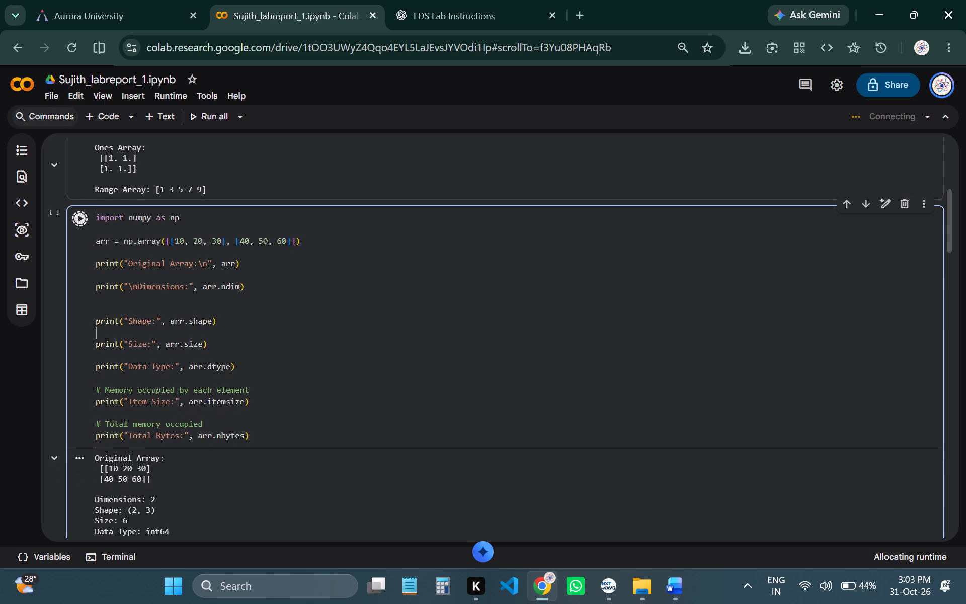
click(104, 294)
key(BackSpace)
Delete the "Memory occupied by each element" and "Total memory occupied" comments and the surplus blank lines from the cell.
scroll(172, 355, down, 2)
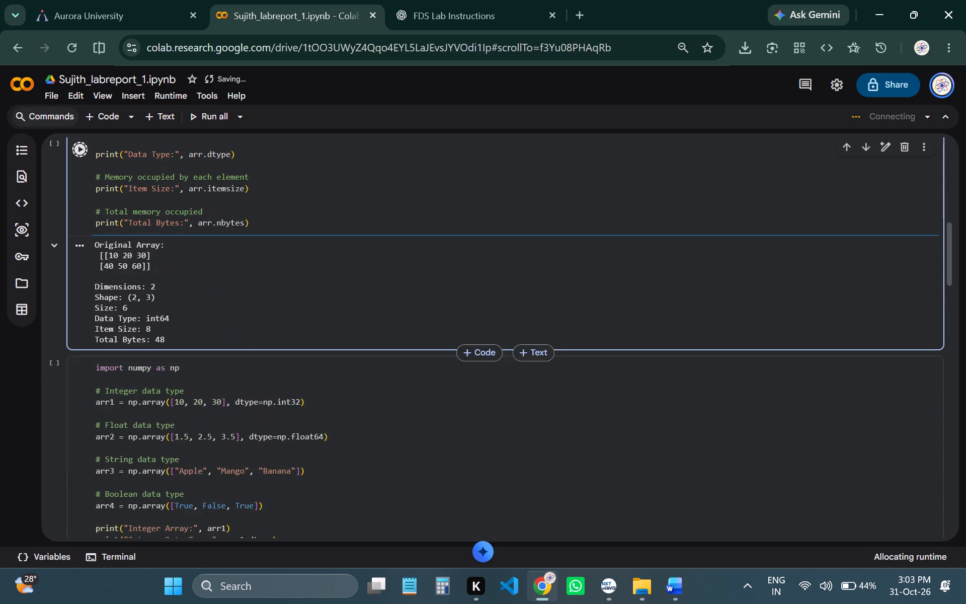
scroll(220, 274, up, 1)
drag(254, 279, 37, 268)
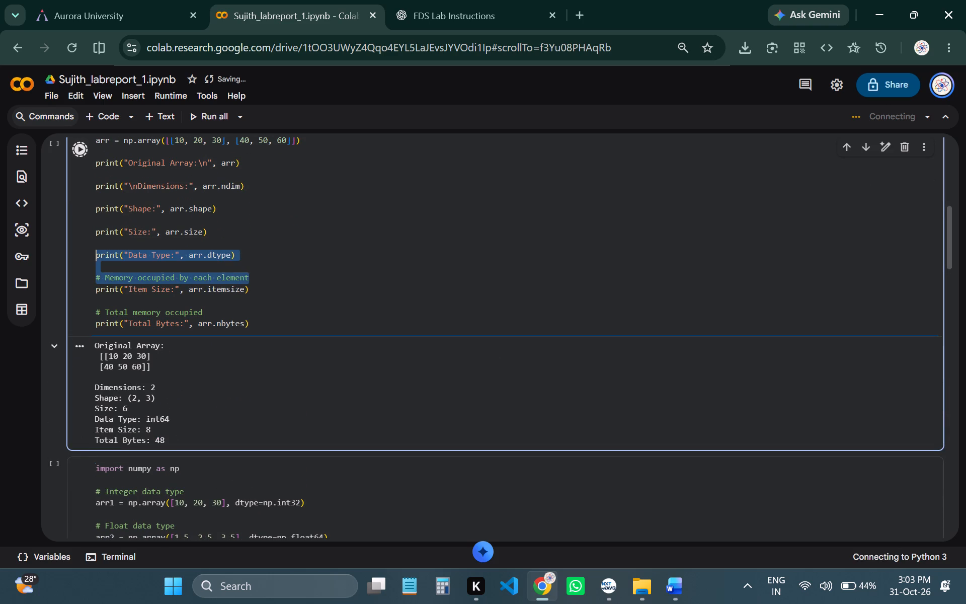
drag(37, 268, 37, 276)
key(BackSpace)
drag(212, 312, 64, 308)
key(BackSpace)
key(BackSpace)
click(114, 279)
key(BackSpace)
scroll(155, 303, down, 2)
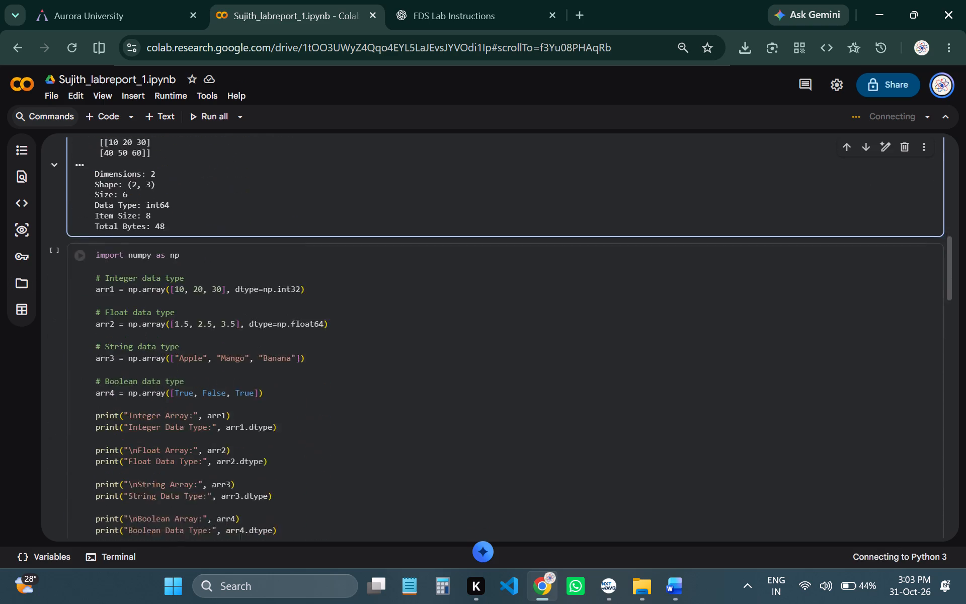
scroll(164, 299, up, 3)
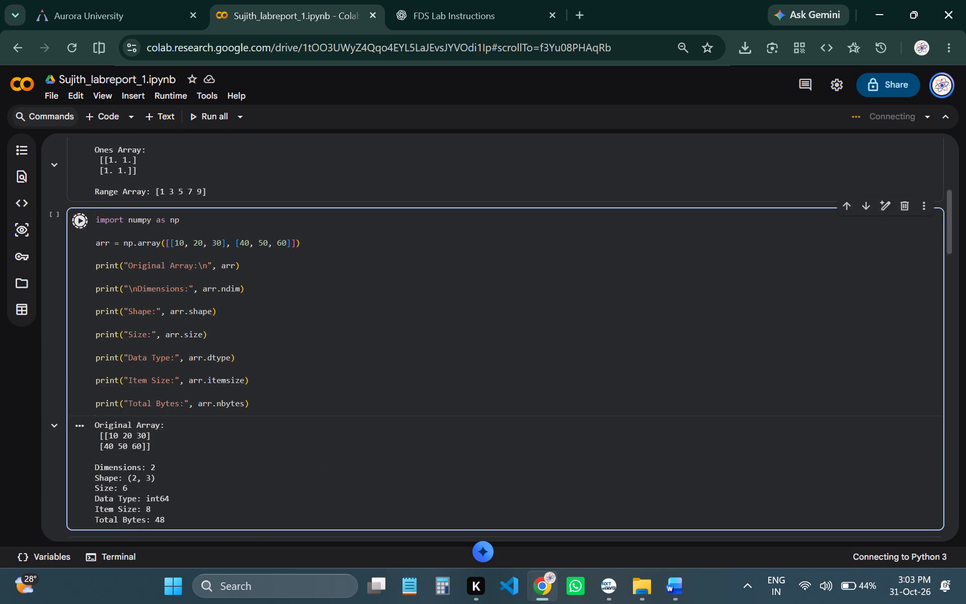
Zoom Colab to 90%, capture the NumPy attributes code with its full output, and paste the screenshot onto the Word report's second page.
key(ctrl+equal)
scroll(284, 288, down, 1)
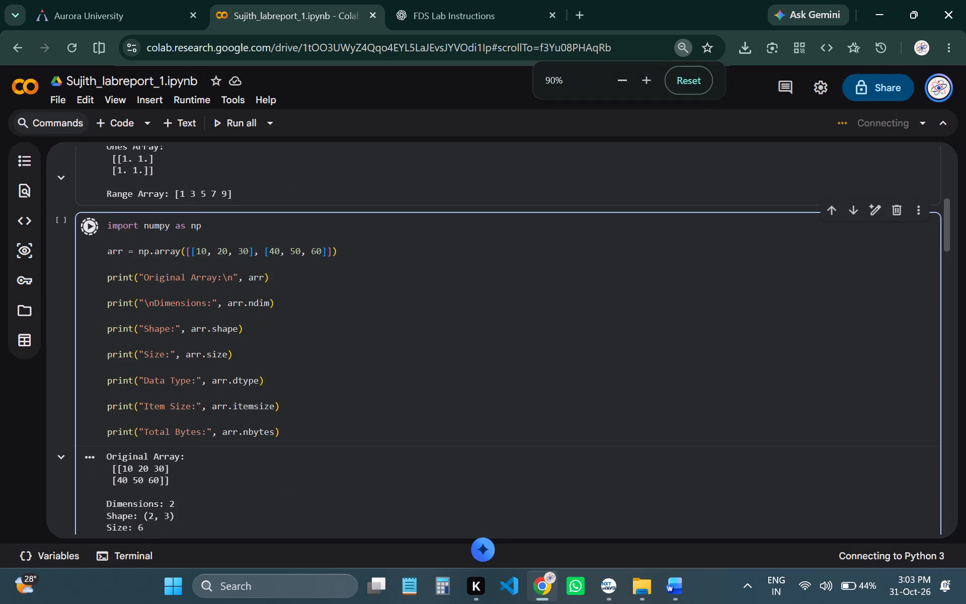
scroll(284, 288, down, 1)
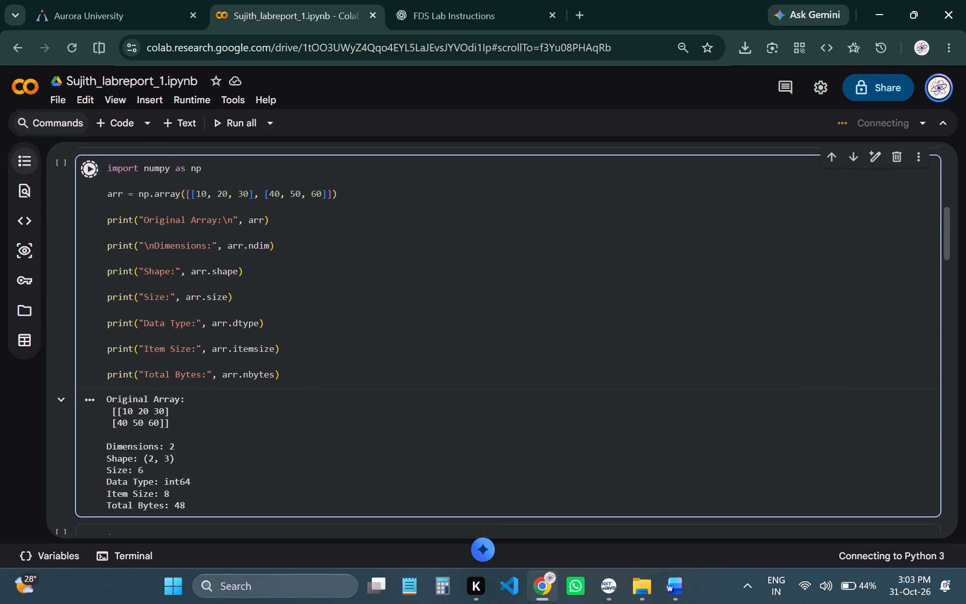
key(shift+super+s)
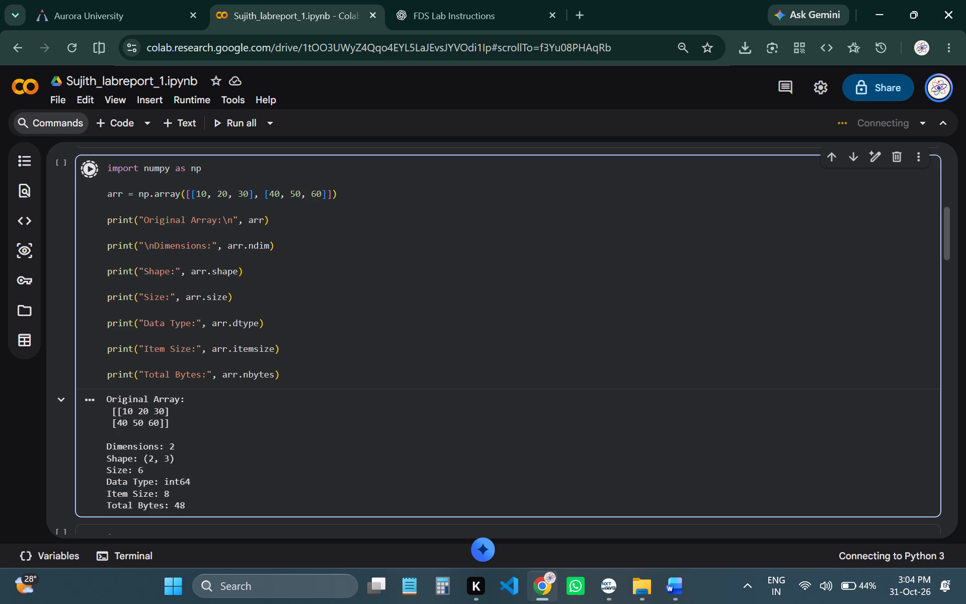
drag(0, 67, 965, 477)
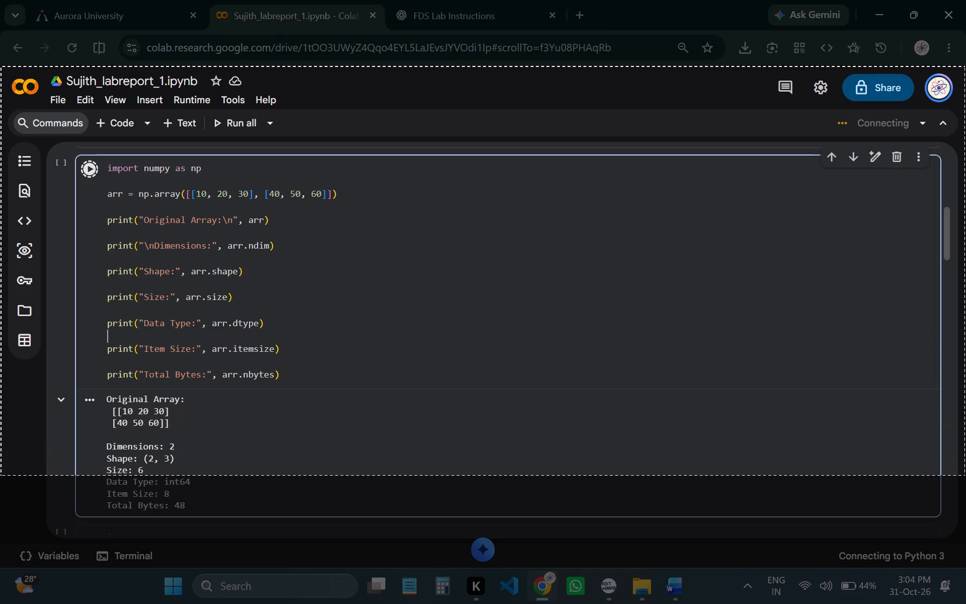
drag(965, 477, 965, 565)
key(alt+Tab)
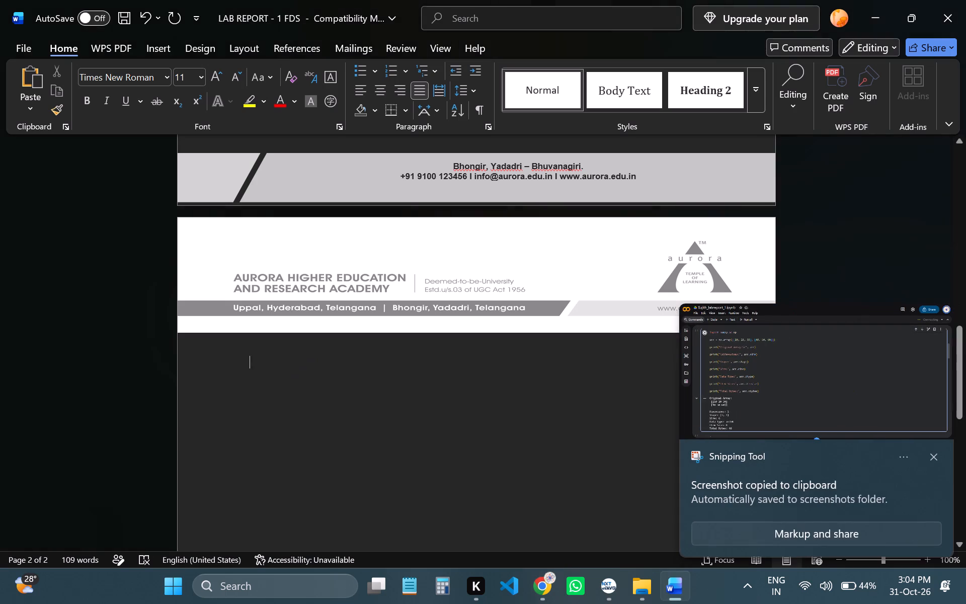
key(ctrl+v)
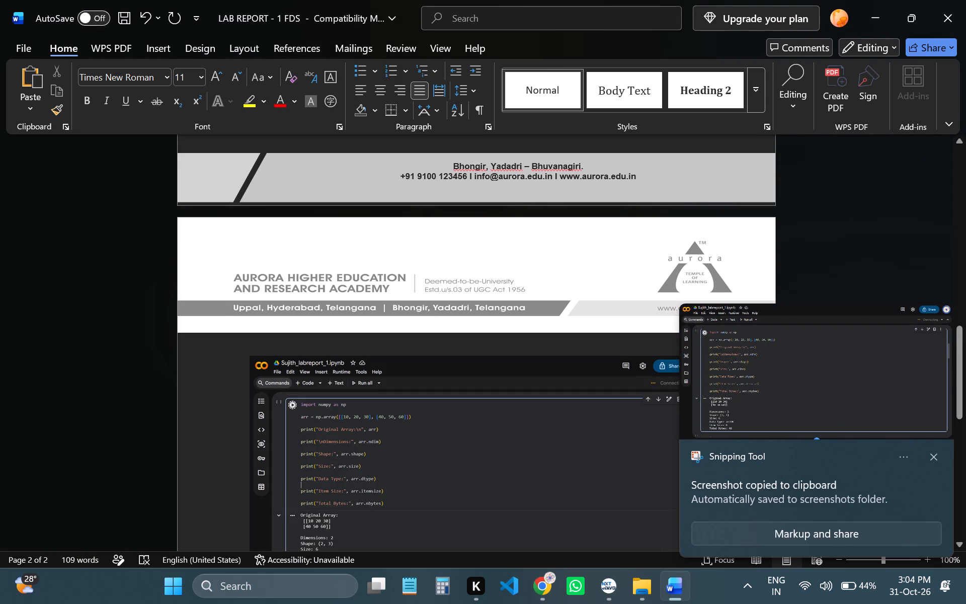
Copy the heading "2. NumPy Attributes" from the ChatGPT conversation and paste it above the new screenshot in the Word report.
click(258, 339)
key(Return)
key(alt+Tab)
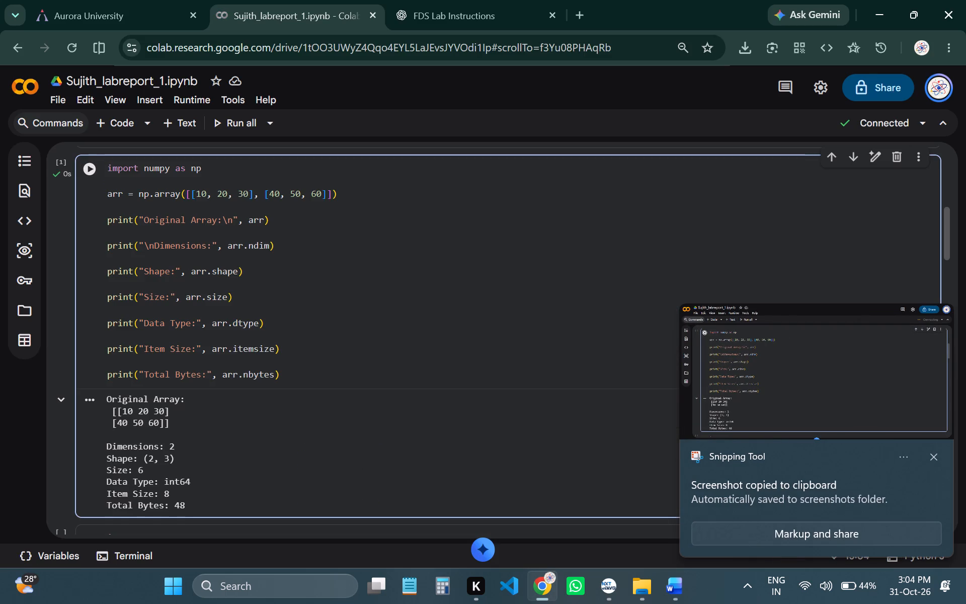
click(474, 17)
drag(460, 277, 460, 276)
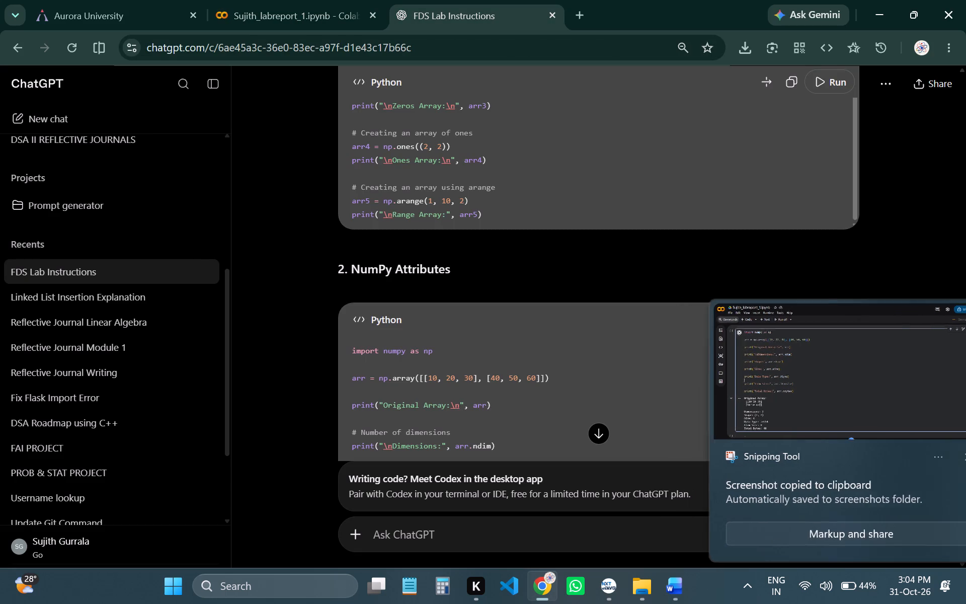
drag(460, 276, 320, 267)
key(ctrl+c)
scroll(450, 275, down, 4)
scroll(452, 275, up, 2)
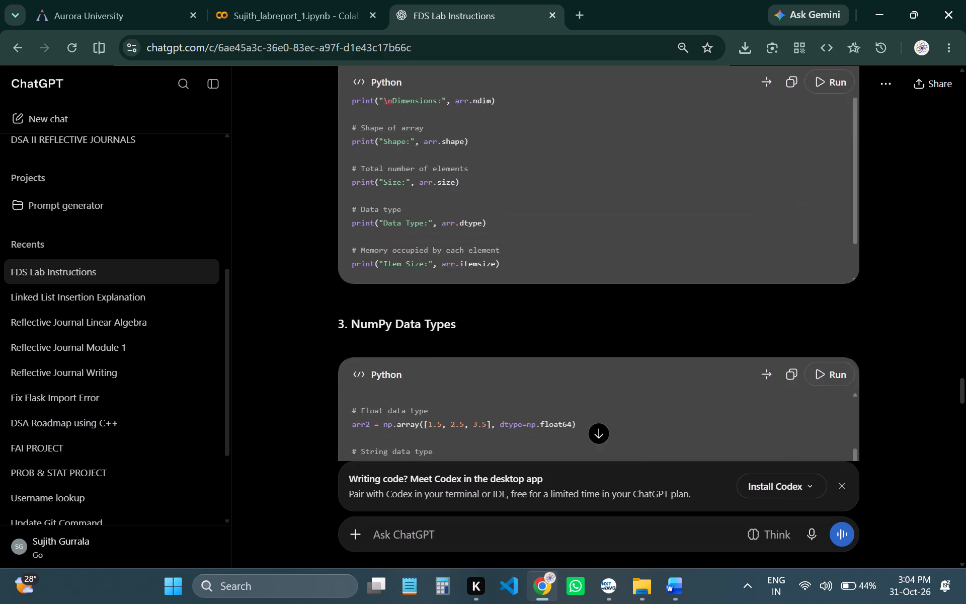
click(833, 480)
click(843, 483)
scroll(566, 416, up, 3)
scroll(565, 417, down, 1)
key(alt+Tab)
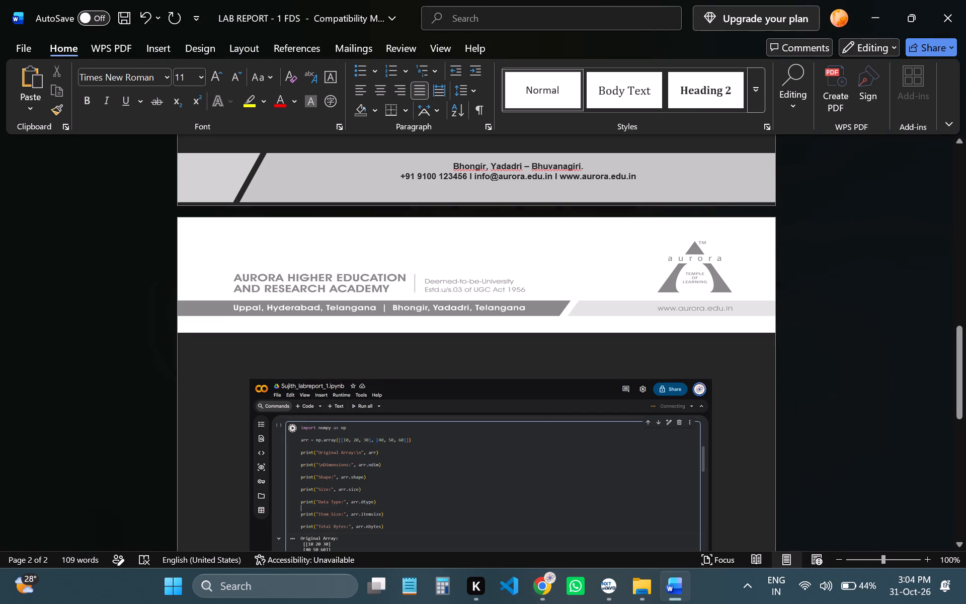
key(ctrl+v)
Copy ChatGPT's Cell 2: NumPy Attributes description with its label, paste it below the screenshot in Word, and remove the extra line above it.
scroll(406, 347, down, 2)
scroll(665, 379, down, 2)
click(737, 389)
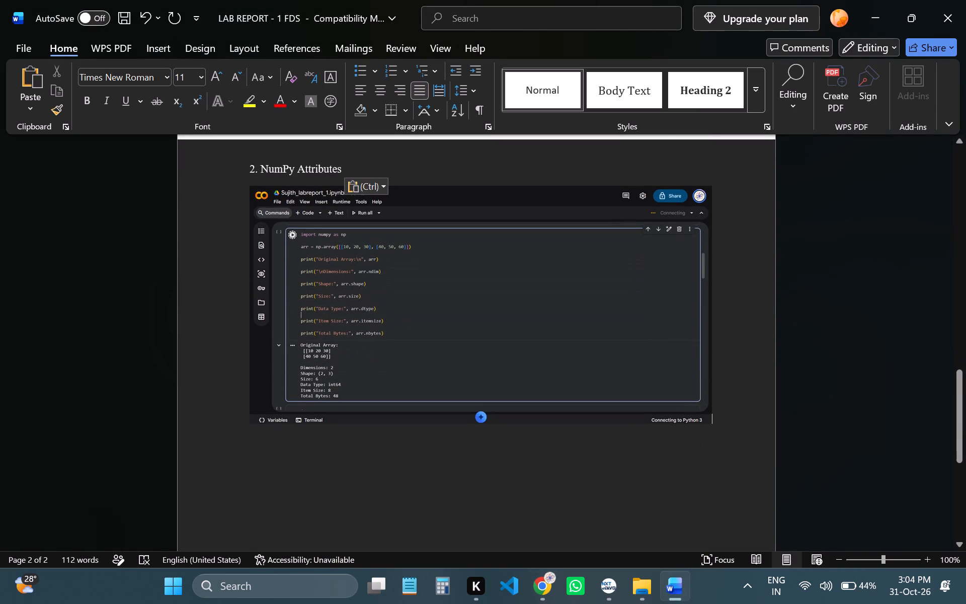
key(Return)
key(Return)
key(alt+Tab)
scroll(614, 365, down, 10)
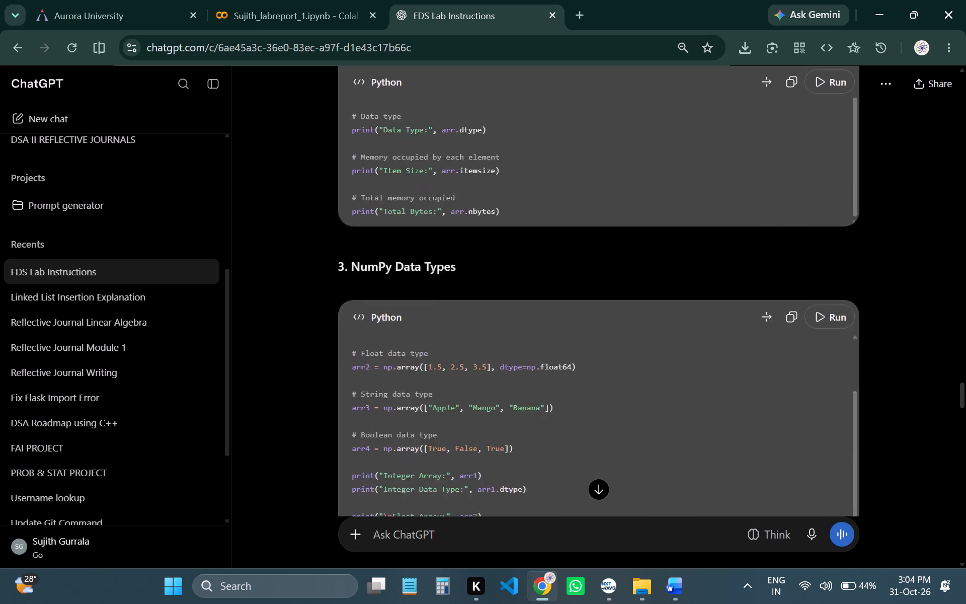
scroll(492, 325, down, 20)
scroll(492, 325, down, 5)
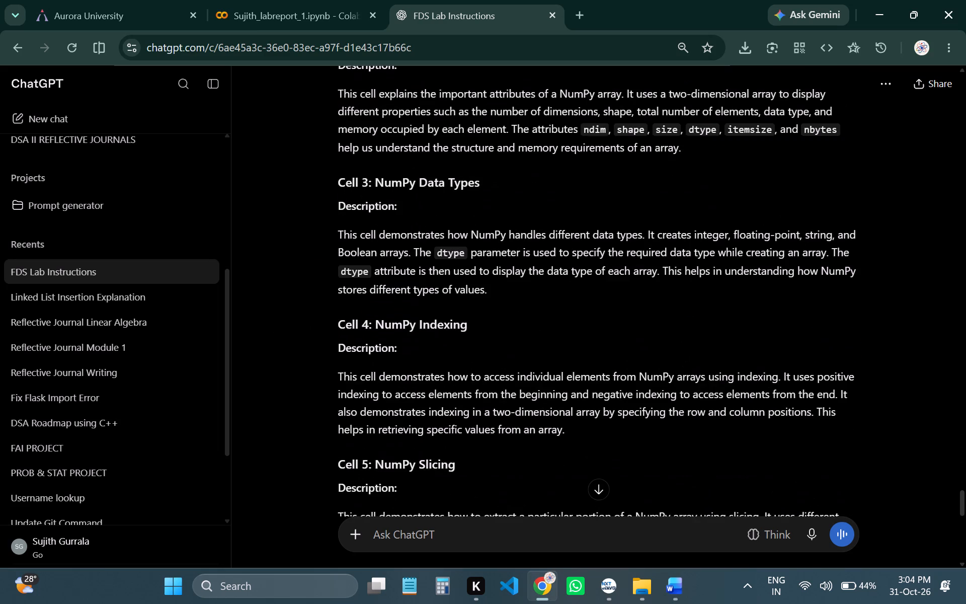
scroll(526, 365, up, 2)
scroll(522, 365, down, 1)
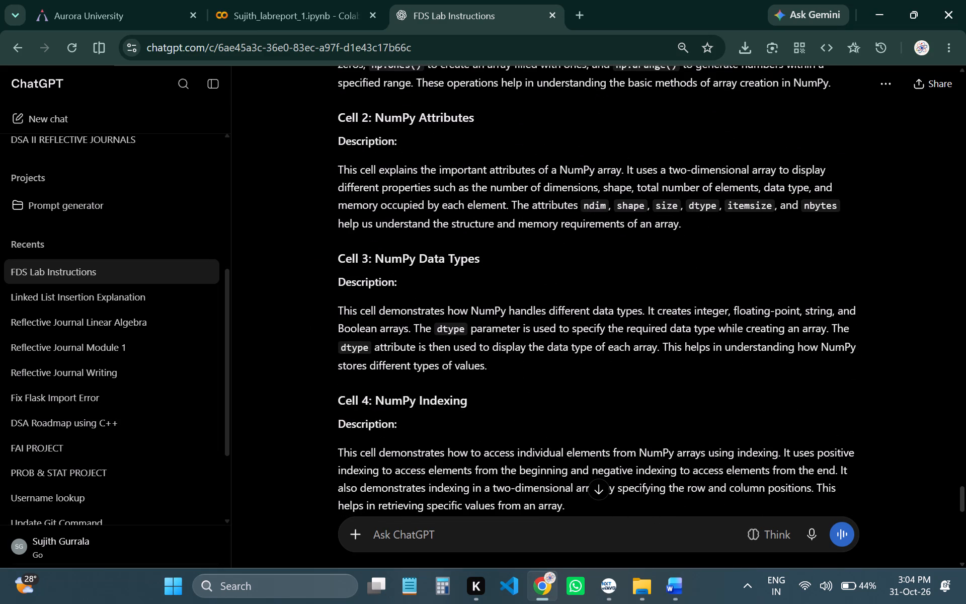
drag(704, 220, 327, 143)
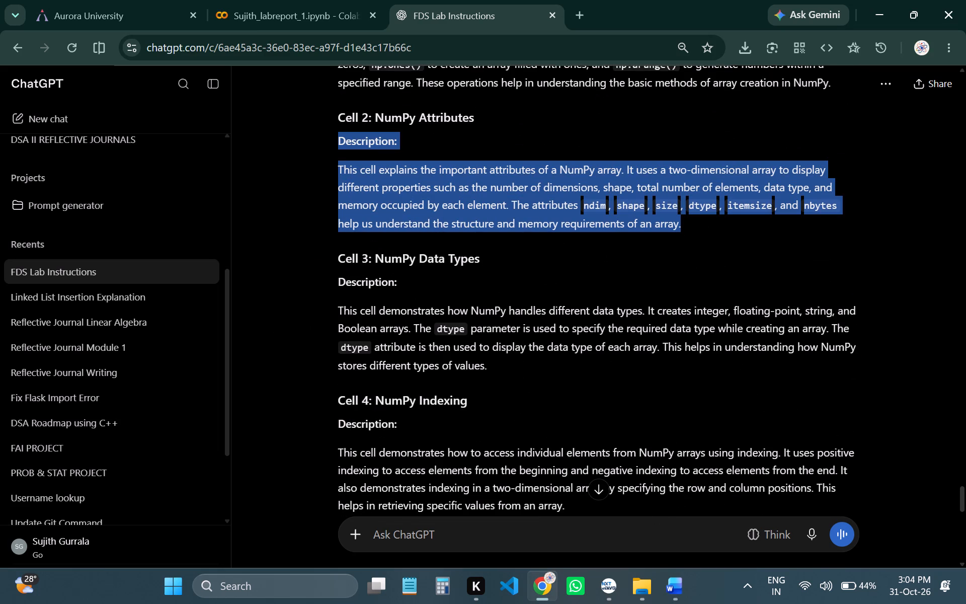
key(ctrl+c)
key(alt+Tab)
key(ctrl+v)
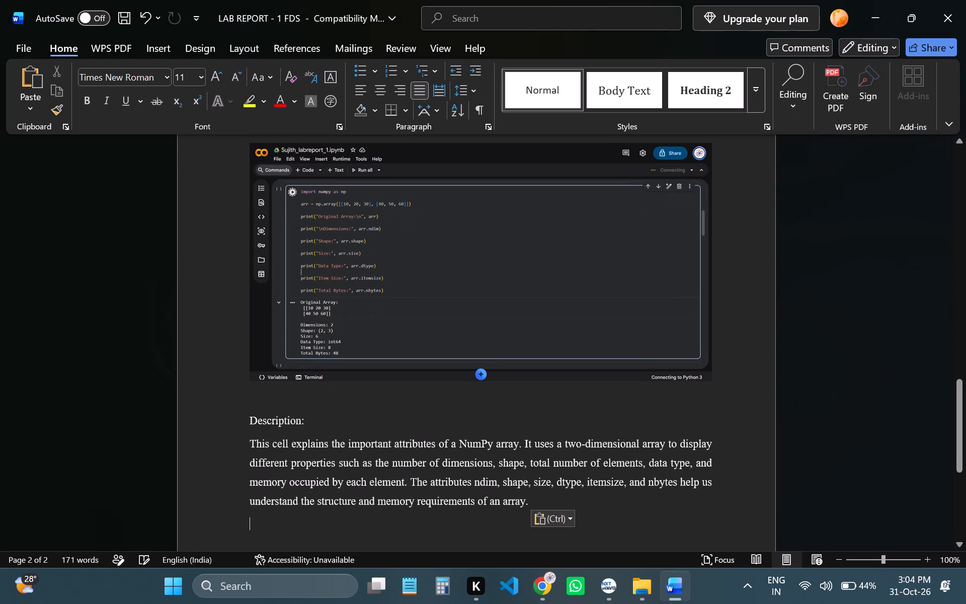
click(257, 401)
key(BackSpace)
Space out the 2. NumPy Attributes section with blank lines below the description, under the heading, and above the "Description:" label.
scroll(590, 396, down, 2)
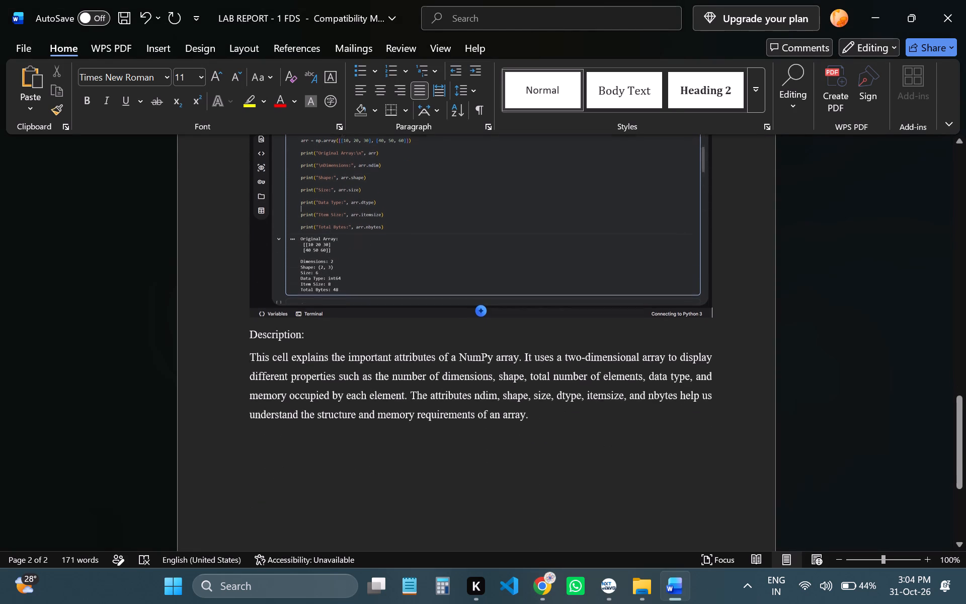
click(556, 386)
key(Return)
key(Return)
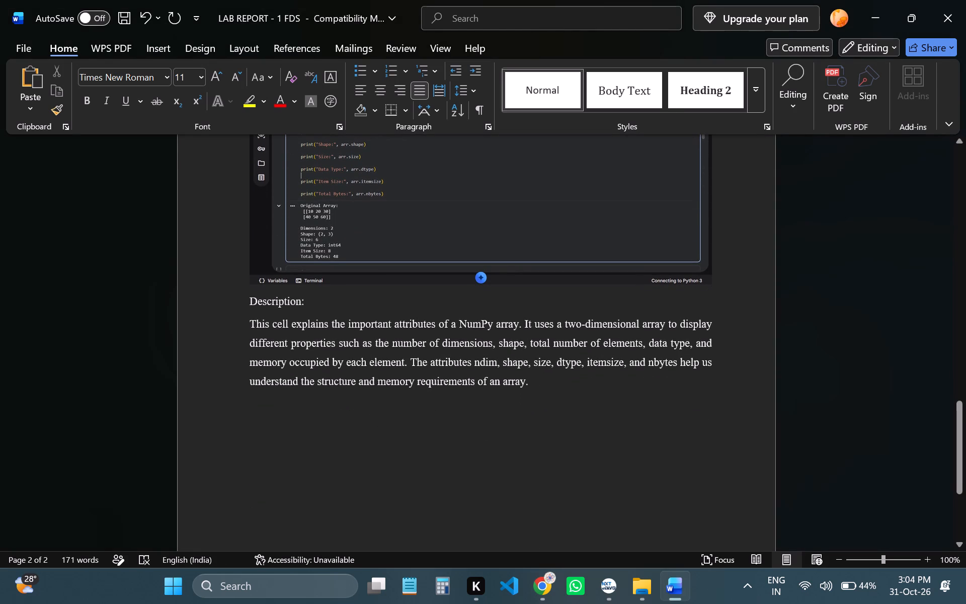
scroll(590, 401, down, 1)
scroll(622, 438, down, 4)
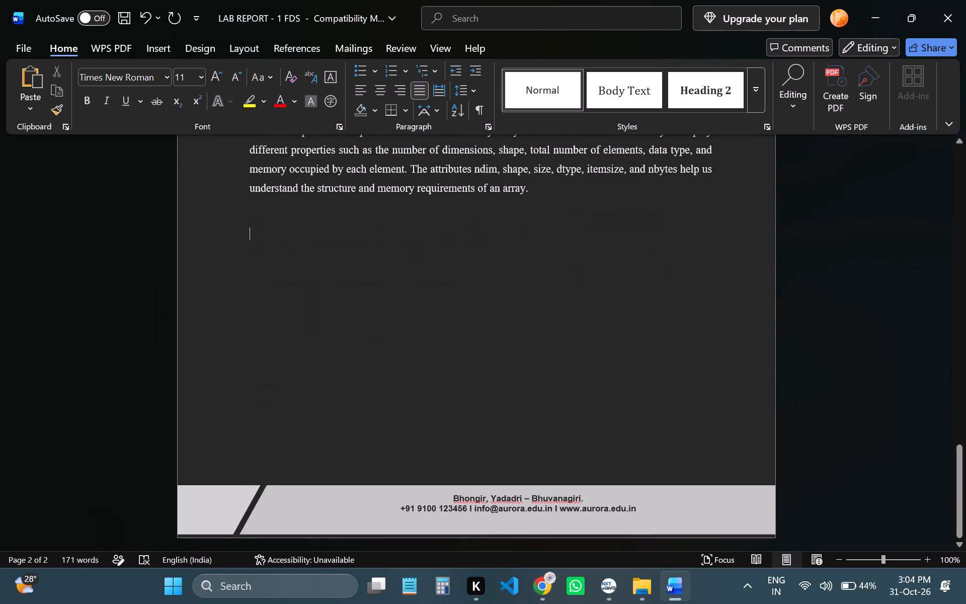
scroll(628, 338, up, 5)
scroll(575, 338, up, 2)
scroll(539, 316, up, 4)
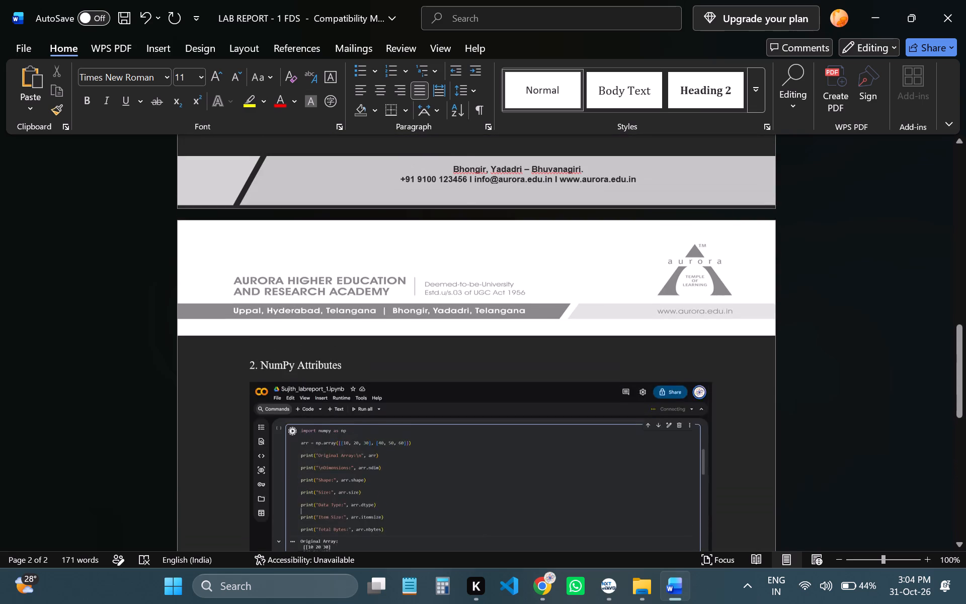
scroll(509, 394, up, 1)
click(373, 410)
key(Return)
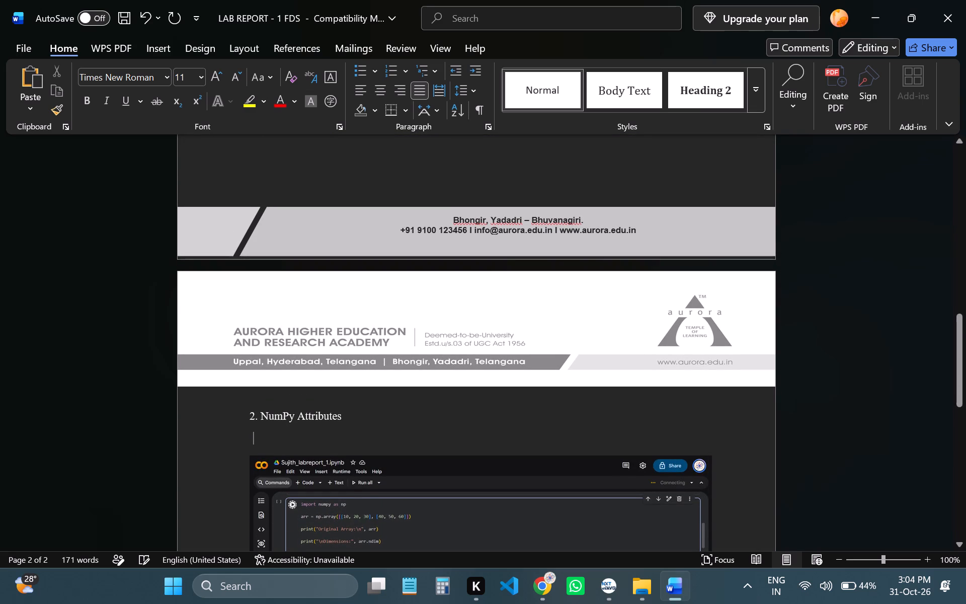
scroll(225, 318, down, 2)
click(286, 311)
key(Return)
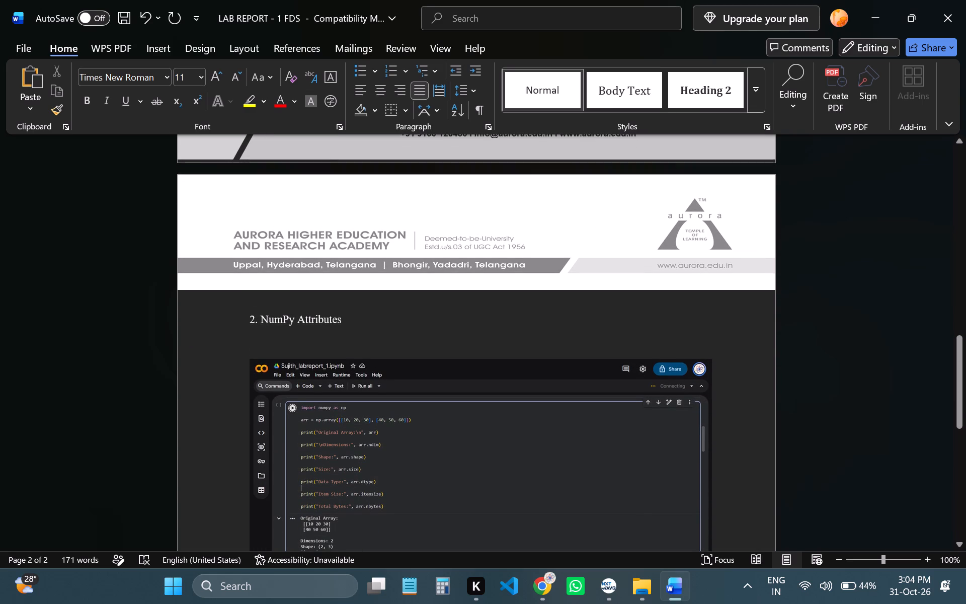
scroll(340, 357, down, 7)
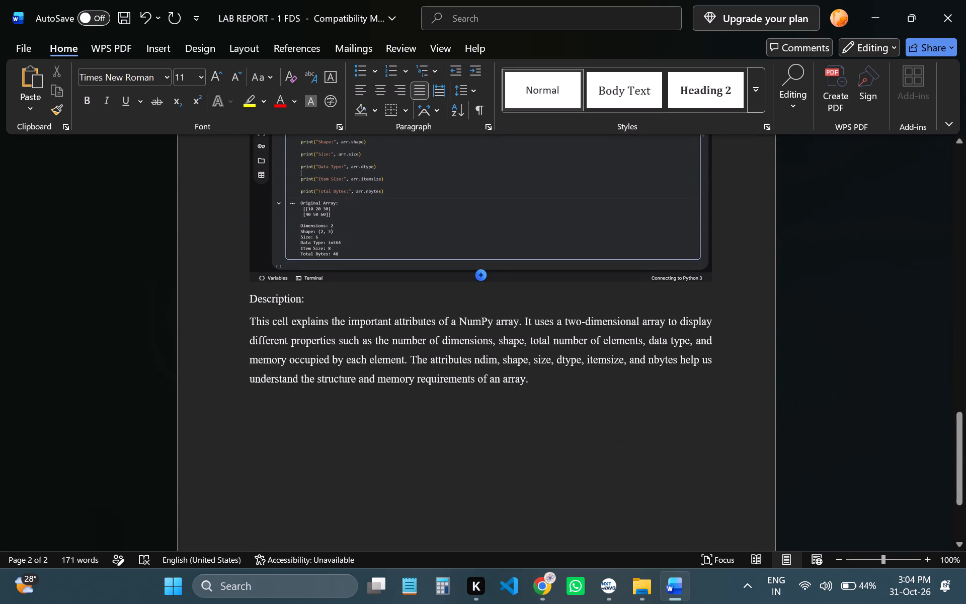
click(251, 299)
key(Return)
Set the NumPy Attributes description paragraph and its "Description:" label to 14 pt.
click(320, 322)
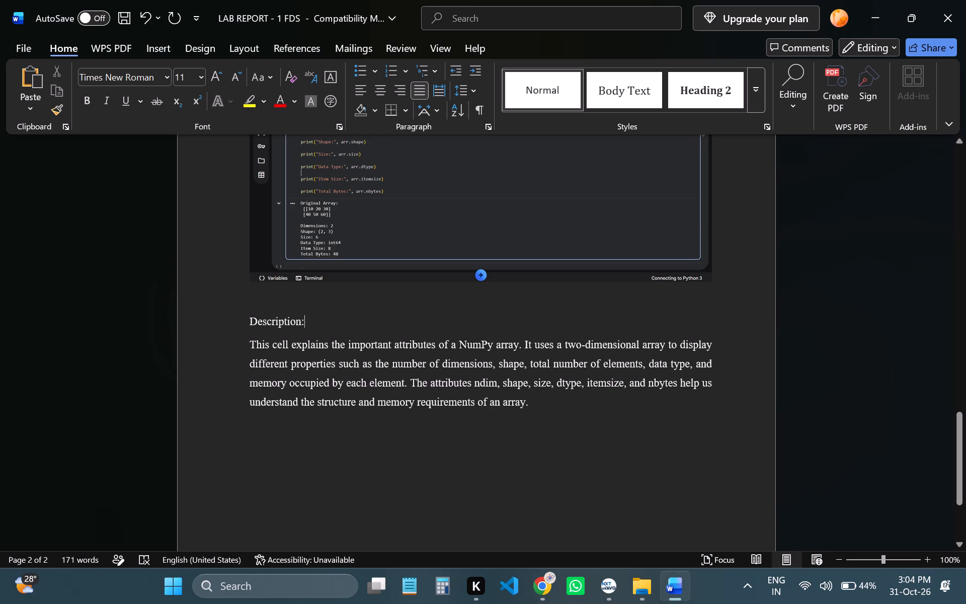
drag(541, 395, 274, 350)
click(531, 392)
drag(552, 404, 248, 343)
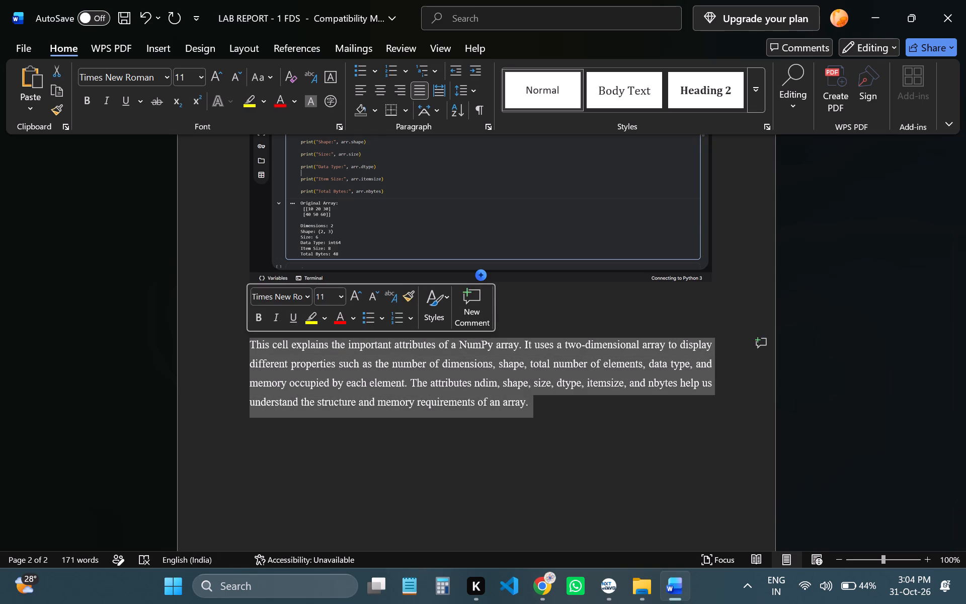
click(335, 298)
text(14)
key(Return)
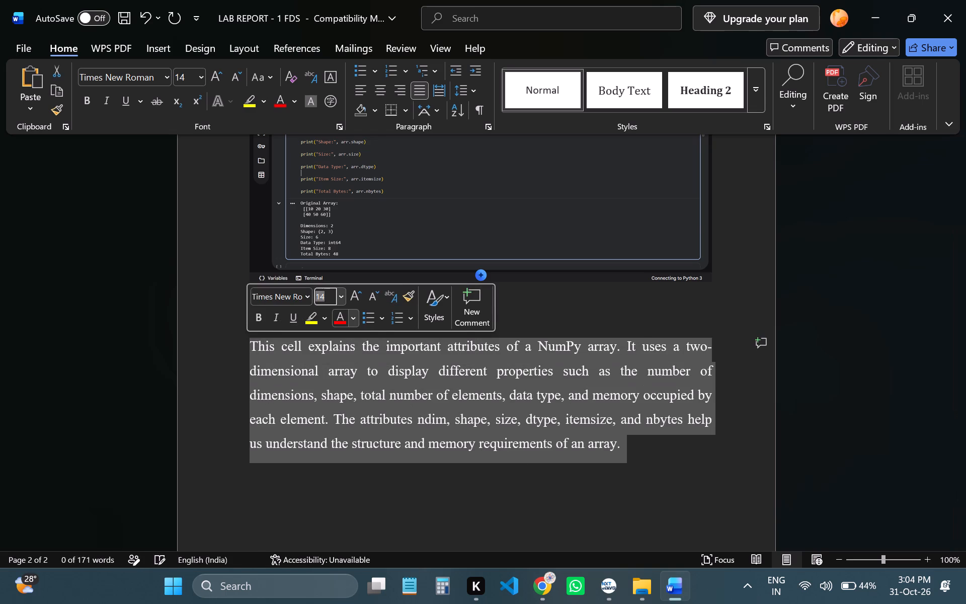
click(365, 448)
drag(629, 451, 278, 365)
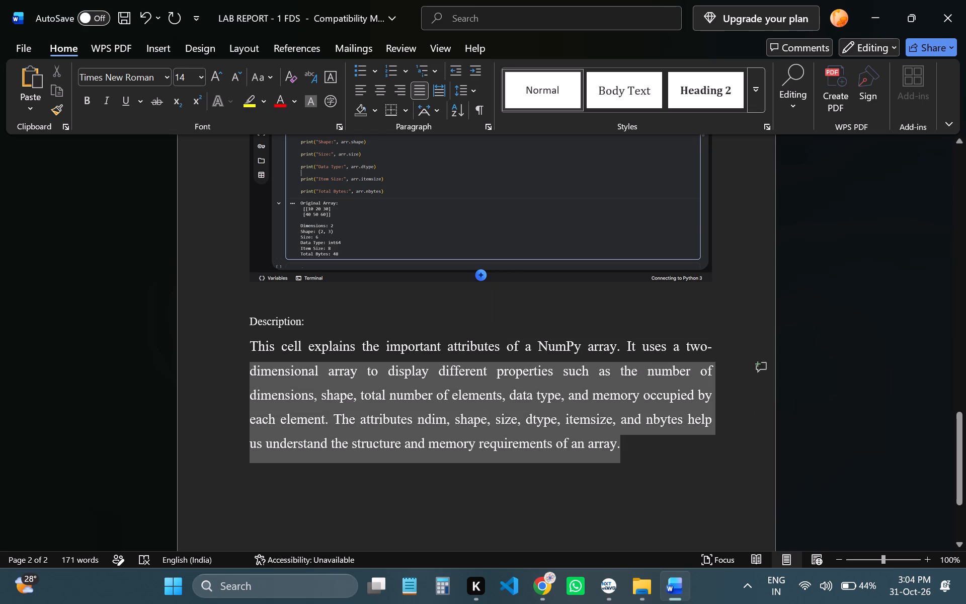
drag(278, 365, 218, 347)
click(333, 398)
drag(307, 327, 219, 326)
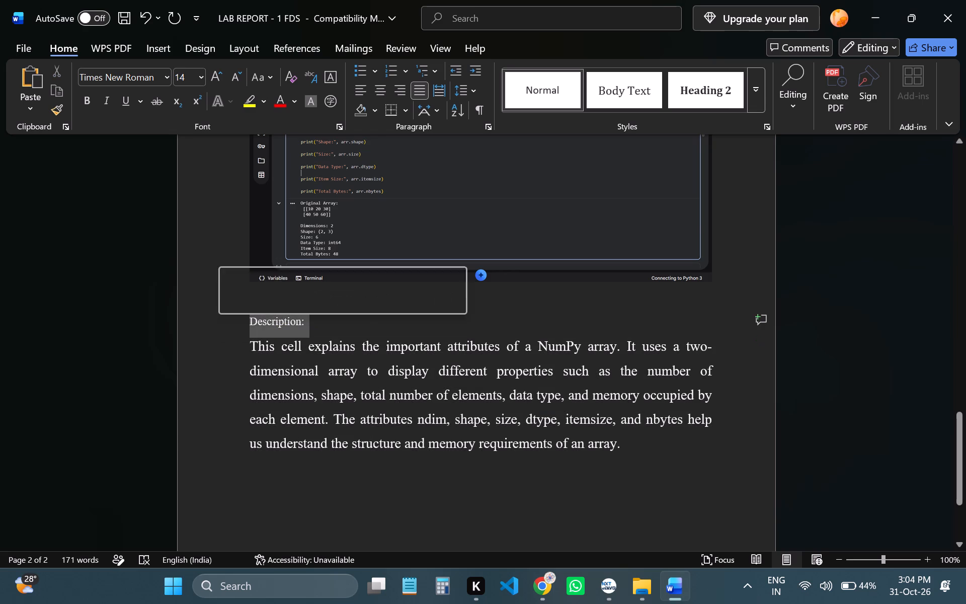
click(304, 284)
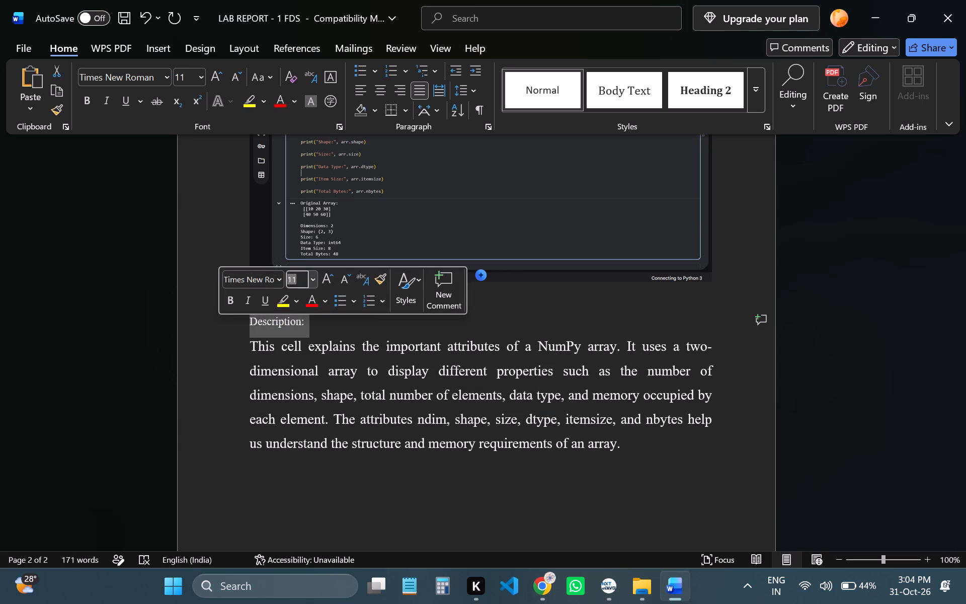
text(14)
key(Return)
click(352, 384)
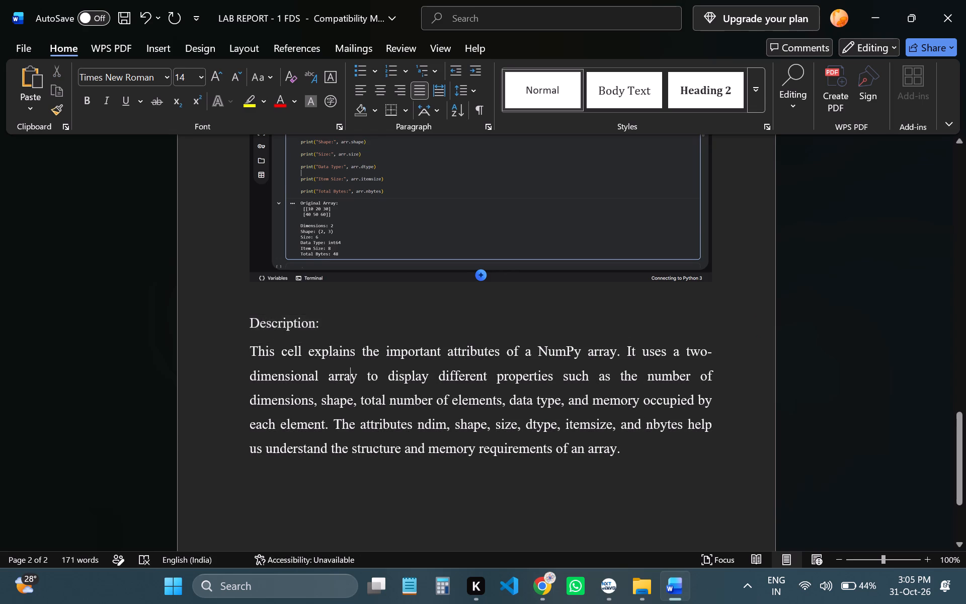
scroll(374, 395, up, 18)
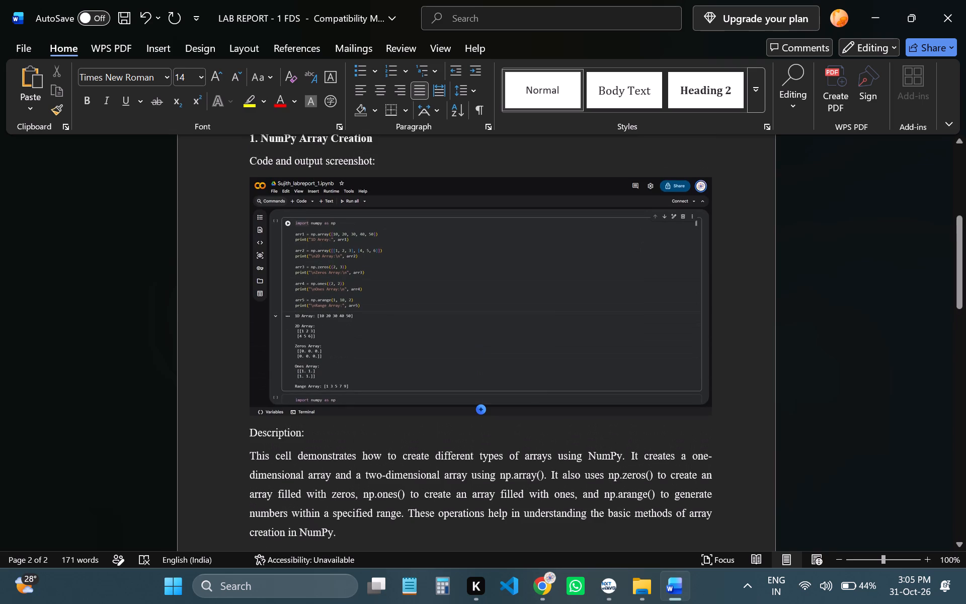
click(305, 320)
scroll(379, 332, up, 4)
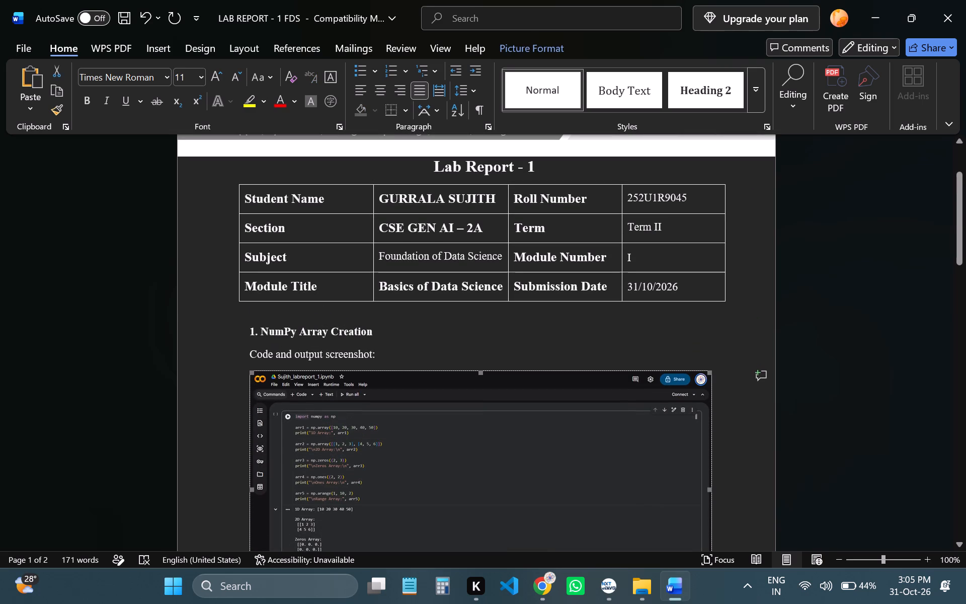
click(385, 315)
scroll(393, 332, down, 13)
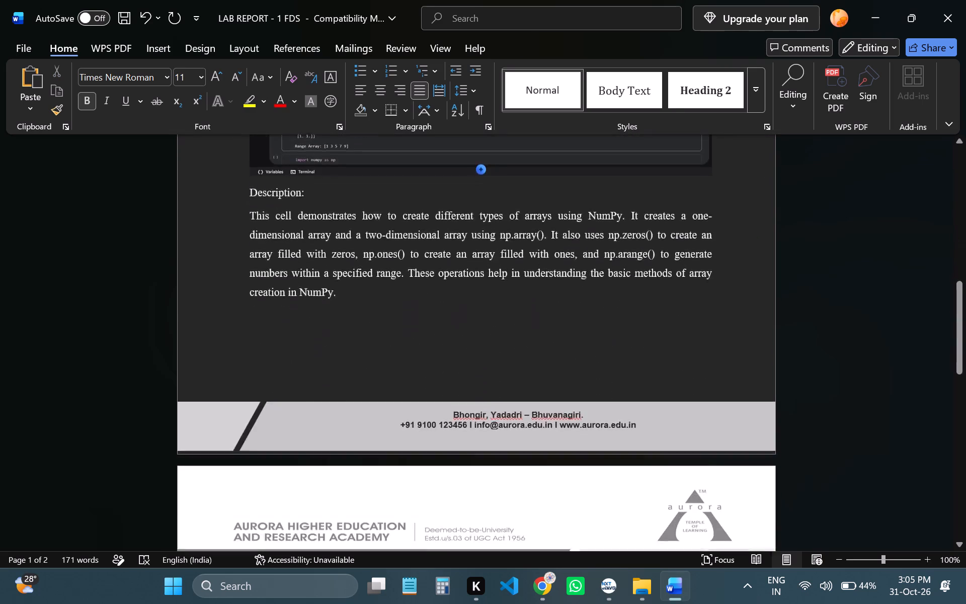
scroll(407, 369, down, 11)
drag(638, 357, 200, 254)
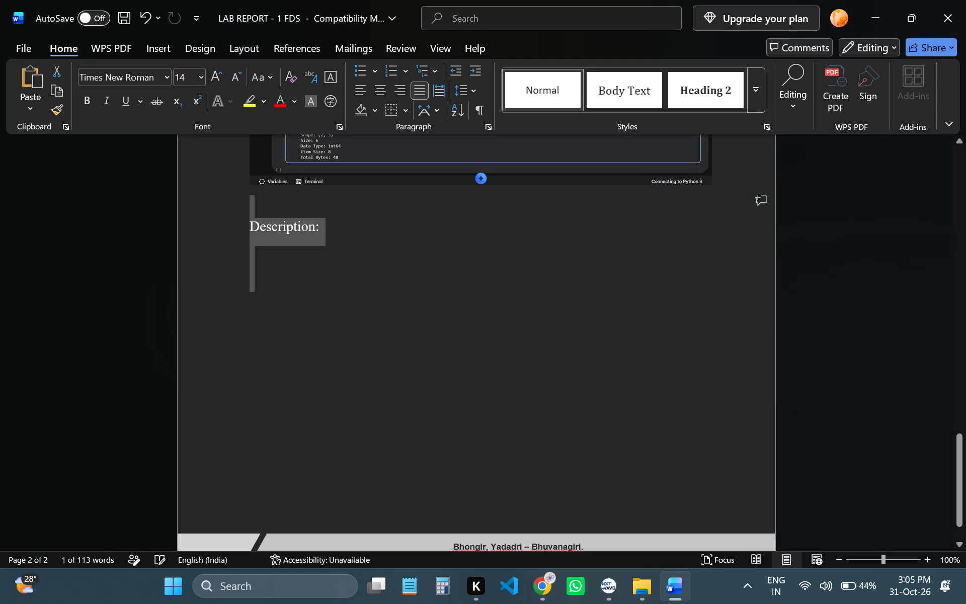
Add blank lines below the new description until the cursor reaches the top of the third page.
click(559, 392)
scroll(590, 384, down, 4)
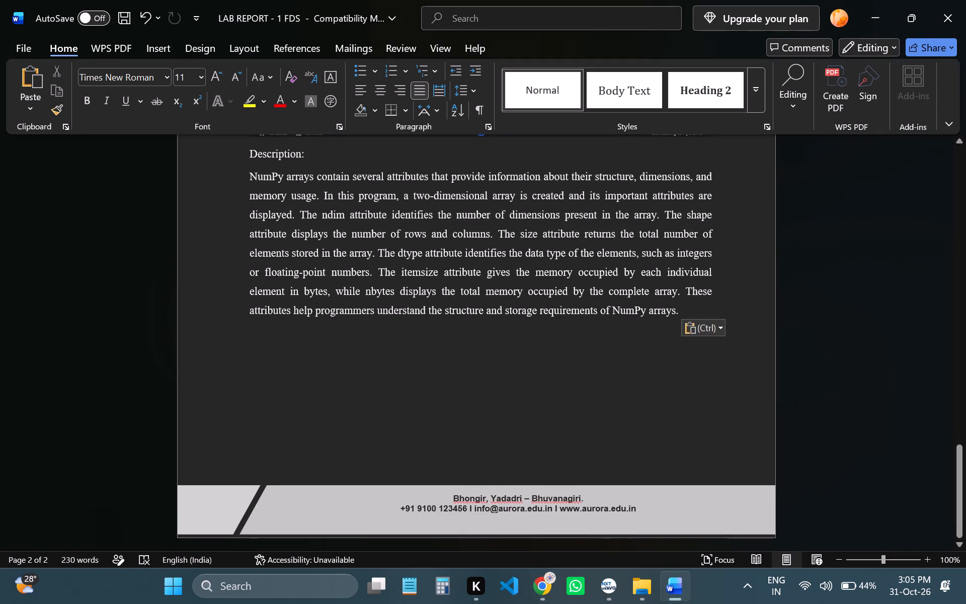
key(Return)
key(Return)
key(Return)
key(Return)
scroll(575, 369, down, 4)
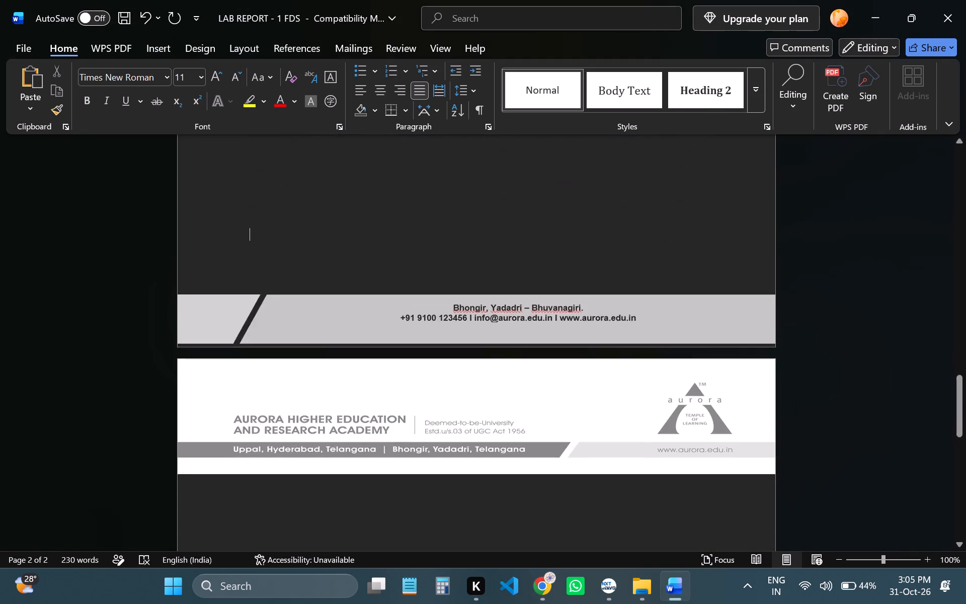
scroll(569, 351, down, 4)
key(Return)
scroll(531, 342, down, 4)
key(Return)
key(Return)
key(Return)
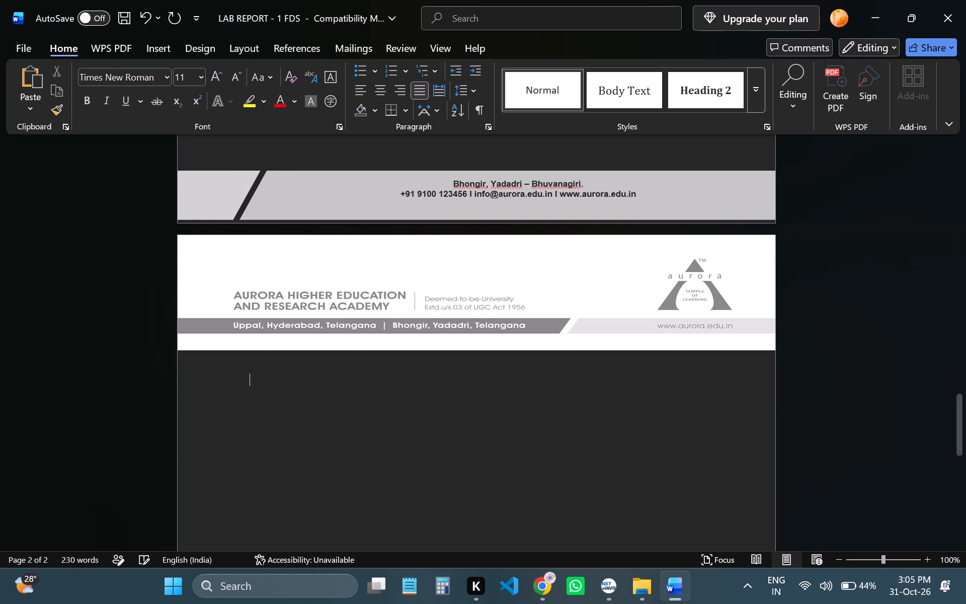
key(BackSpace)
Copy the heading "3. NumPy Data Types" from ChatGPT's reply and paste it at the cursor in the Word report.
key(alt+Tab)
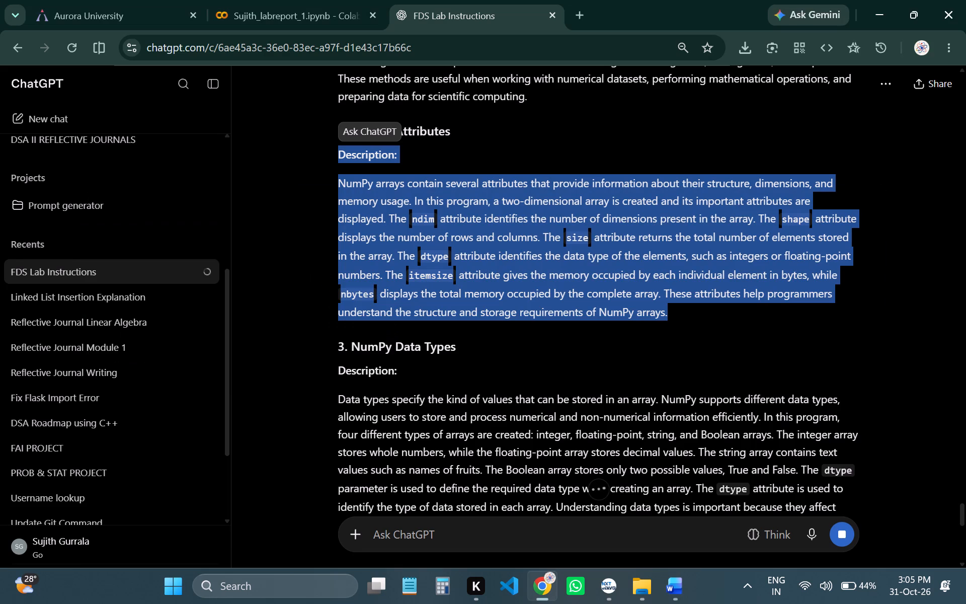
drag(447, 352, 467, 350)
click(468, 349)
drag(468, 346, 317, 344)
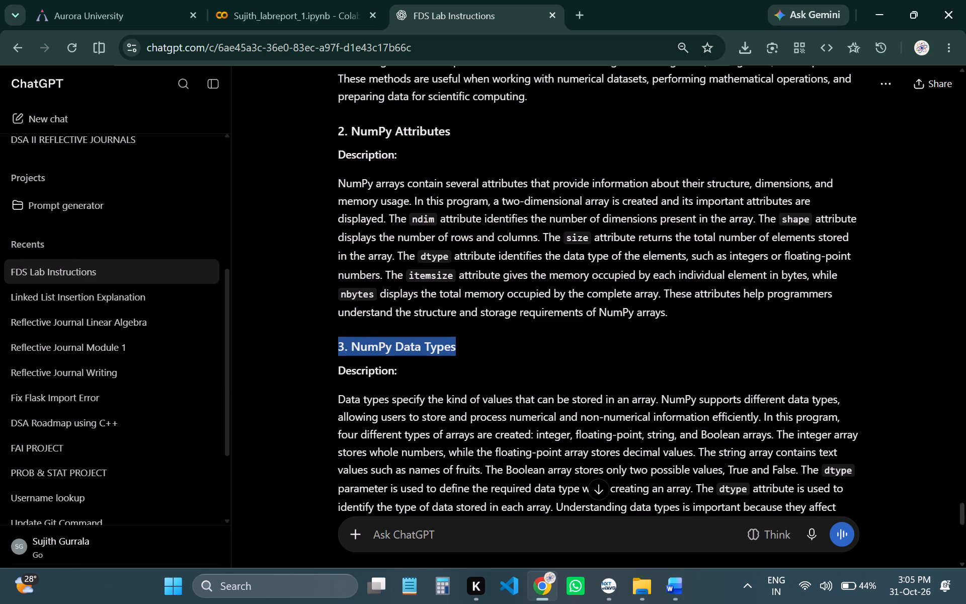
key(ctrl+c)
key(alt+Tab)
key(ctrl+v)
Switch to the Colab notebook and run the code cell with the integer, float, string and Boolean arrays.
key(alt+Tab)
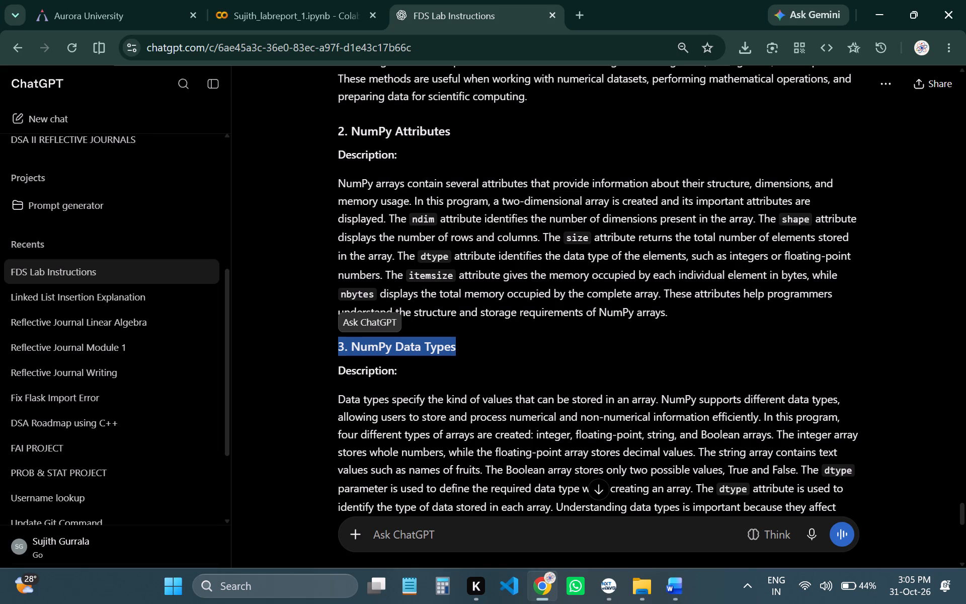
click(346, 0)
scroll(281, 337, down, 5)
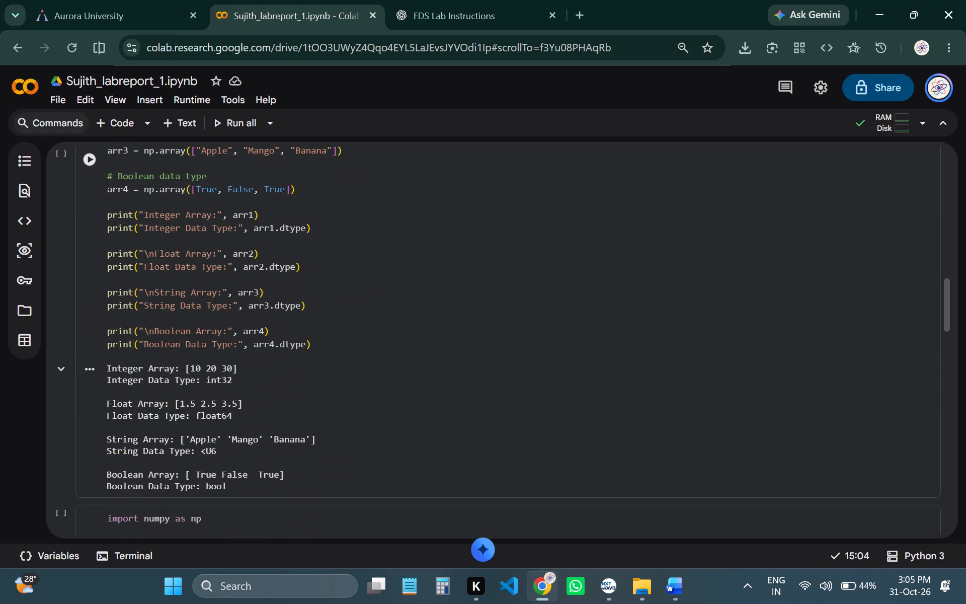
click(306, 265)
scroll(356, 283, up, 2)
key(ctrl+Return)
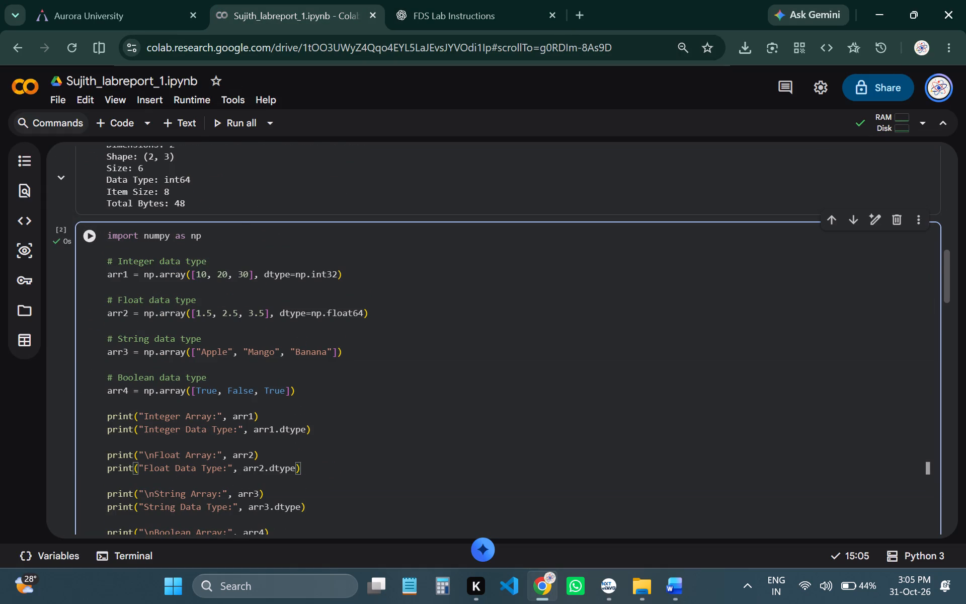
Delete the four data type comment lines above arr1, arr2, arr3 and arr4 in the NumPy data types cell.
scroll(389, 288, down, 1)
scroll(376, 279, up, 1)
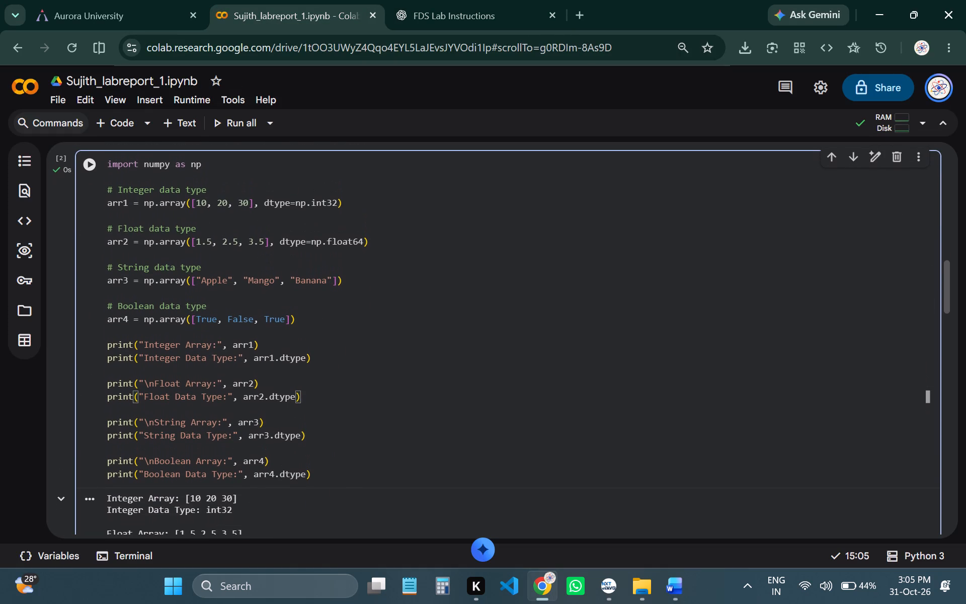
scroll(211, 203, up, 1)
drag(221, 191, 81, 188)
key(BackSpace)
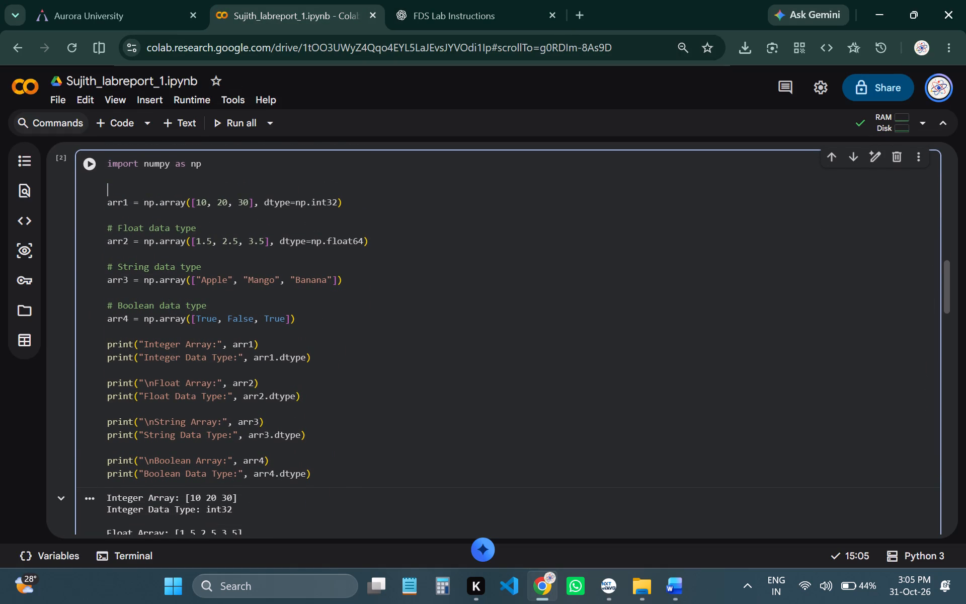
key(BackSpace)
drag(213, 208, 198, 214)
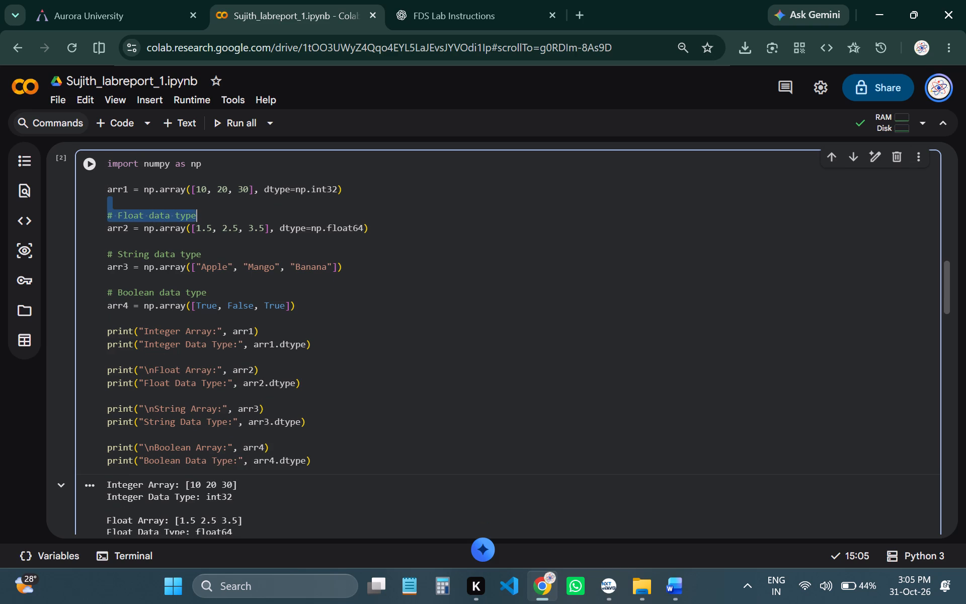
drag(198, 214, 199, 214)
key(BackSpace)
drag(225, 246, 69, 243)
key(BackSpace)
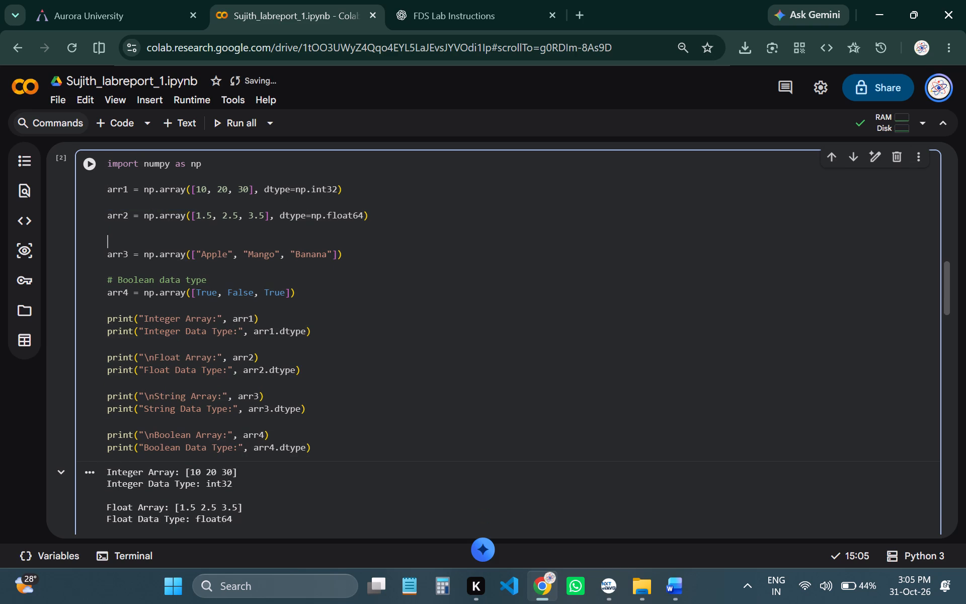
key(BackSpace)
drag(218, 265, 55, 263)
key(BackSpace)
key(BackSpace)
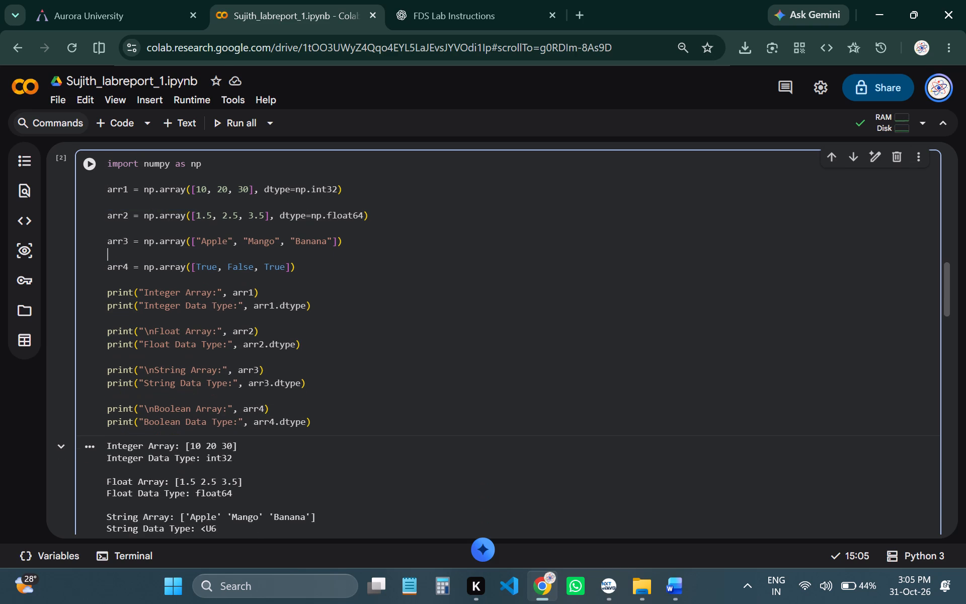
Show the notebook full screen at 100% zoom and capture the whole screen with the data types code and output, leaving full screen when done.
scroll(261, 282, down, 4)
scroll(297, 278, up, 4)
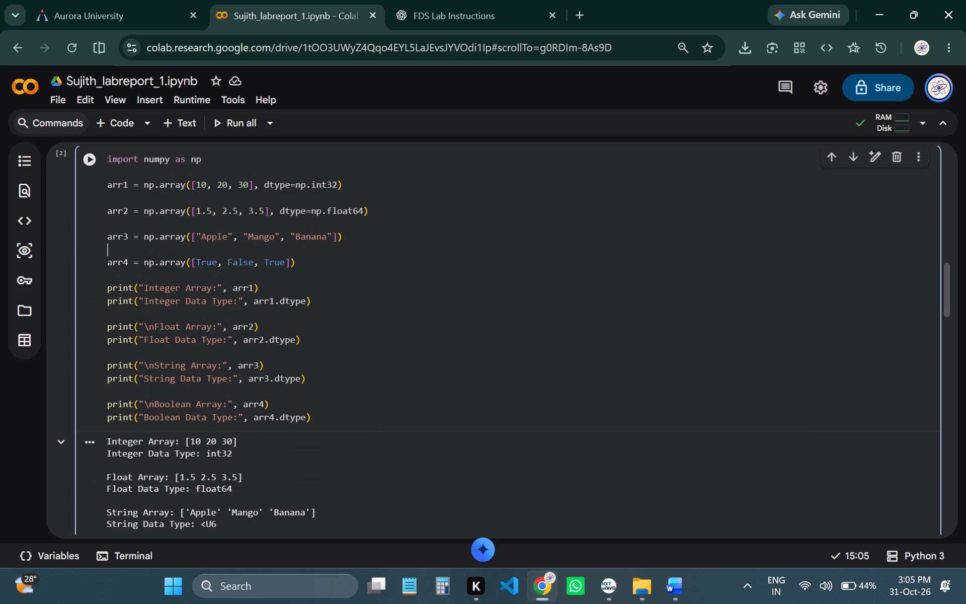
key(F12)
key(F11)
scroll(320, 300, up, 1)
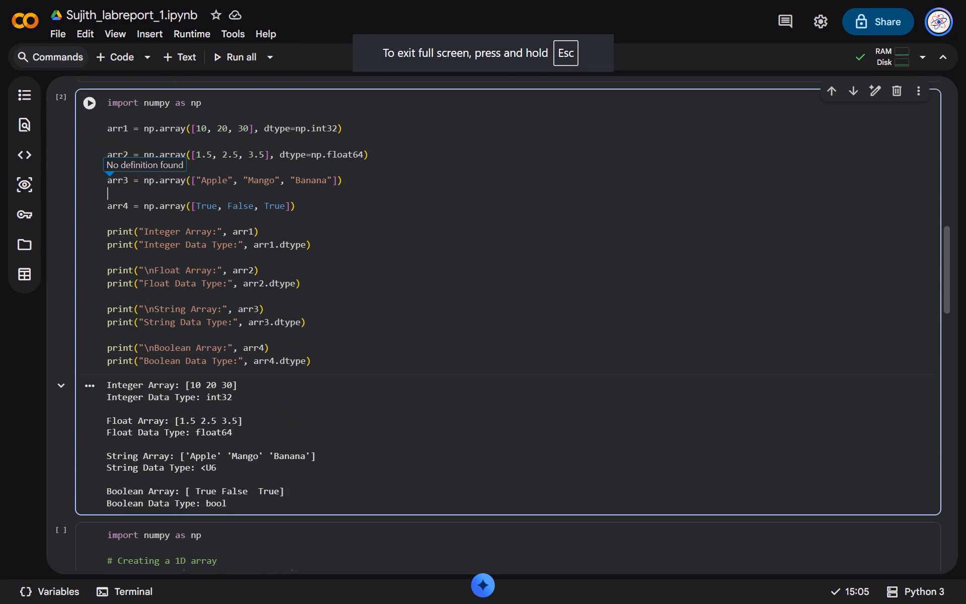
scroll(320, 300, up, 1)
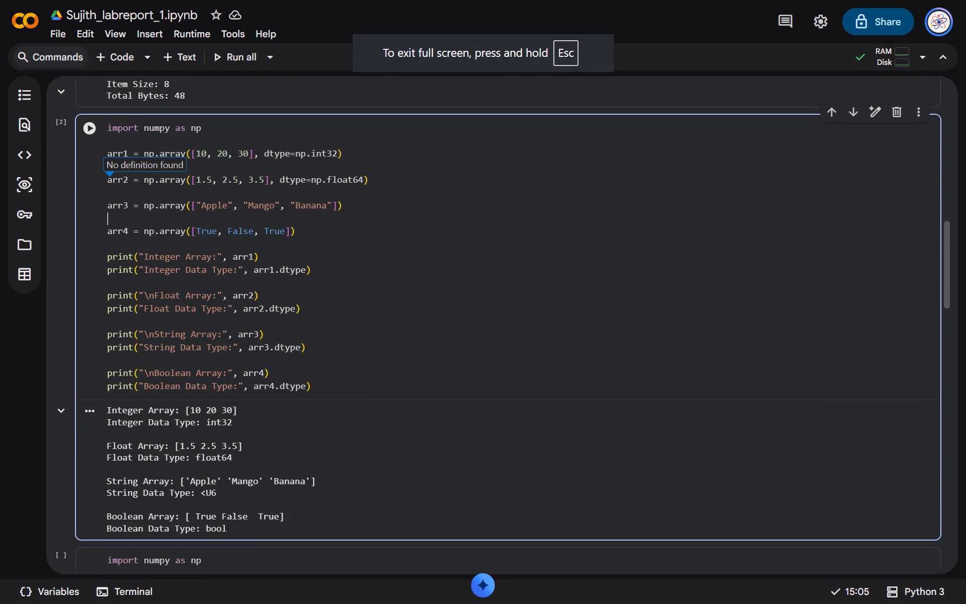
key(ctrl+equal)
scroll(320, 300, down, 1)
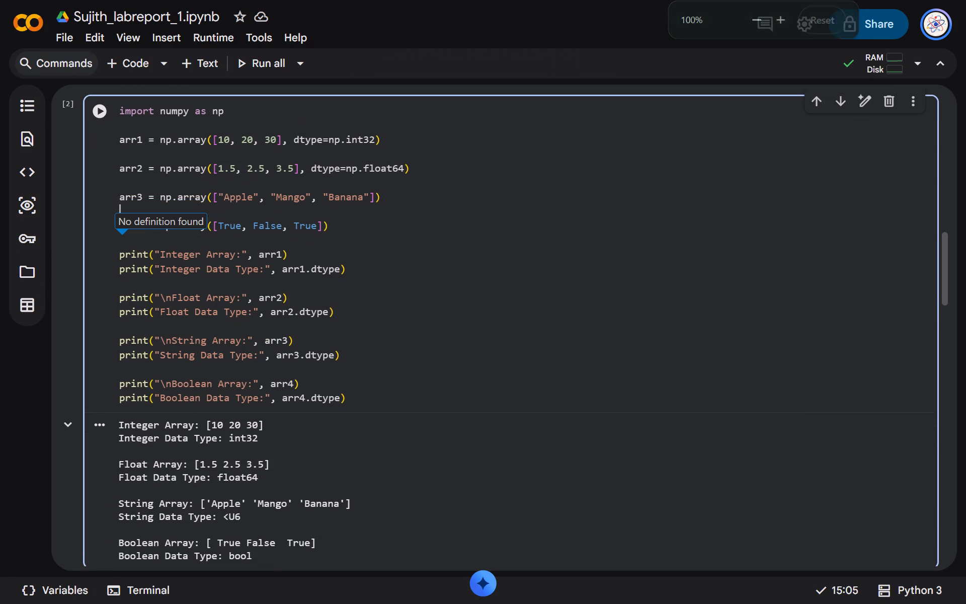
scroll(320, 300, down, 2)
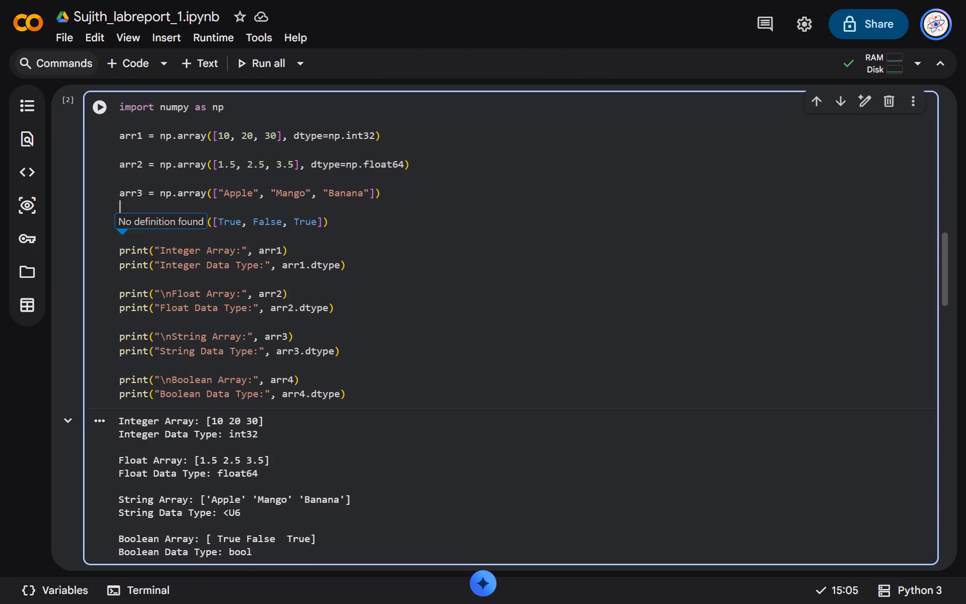
key(shift+super+s)
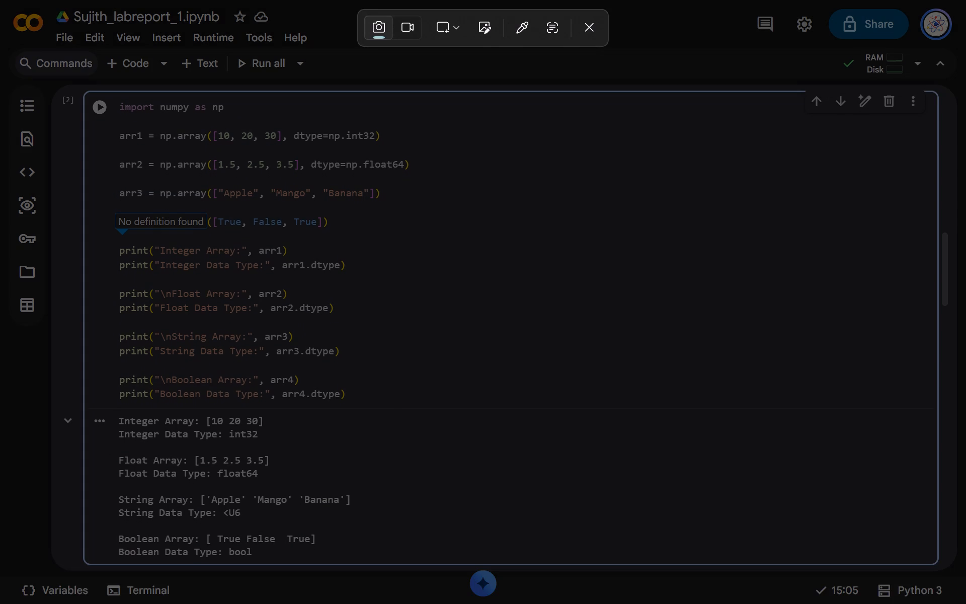
key(Escape)
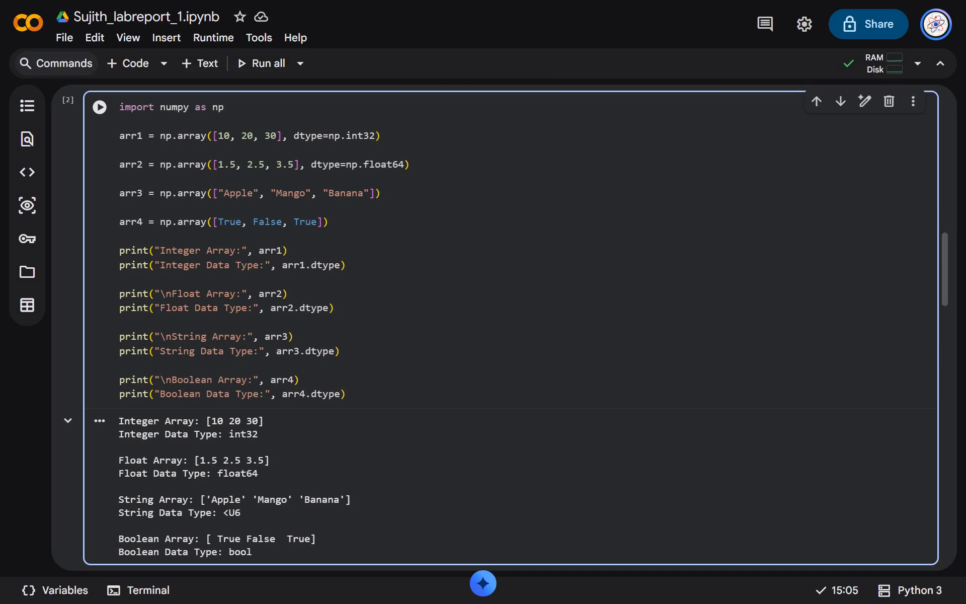
key(shift+super+s)
drag(0, 0, 965, 603)
key(Escape)
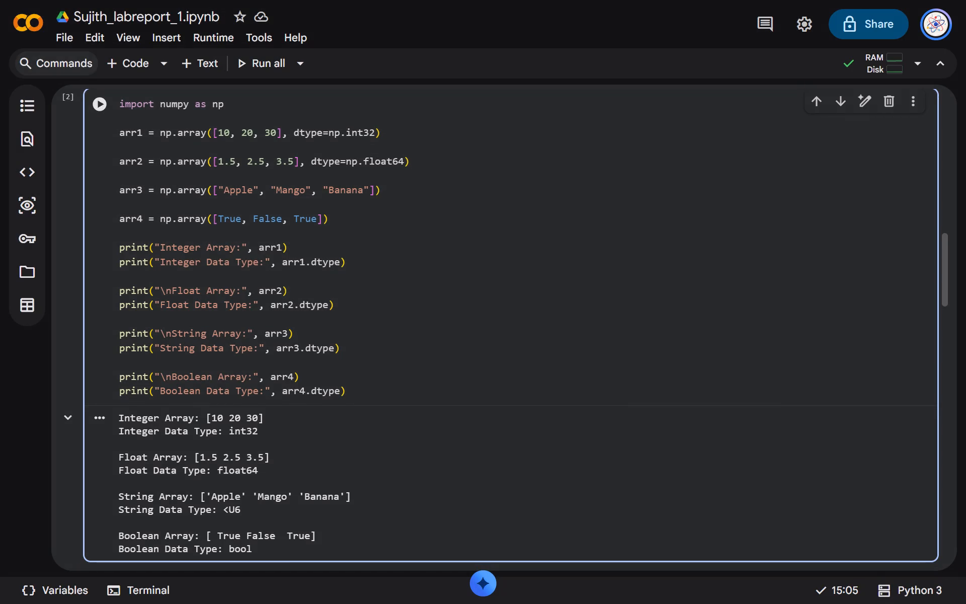
key(Escape)
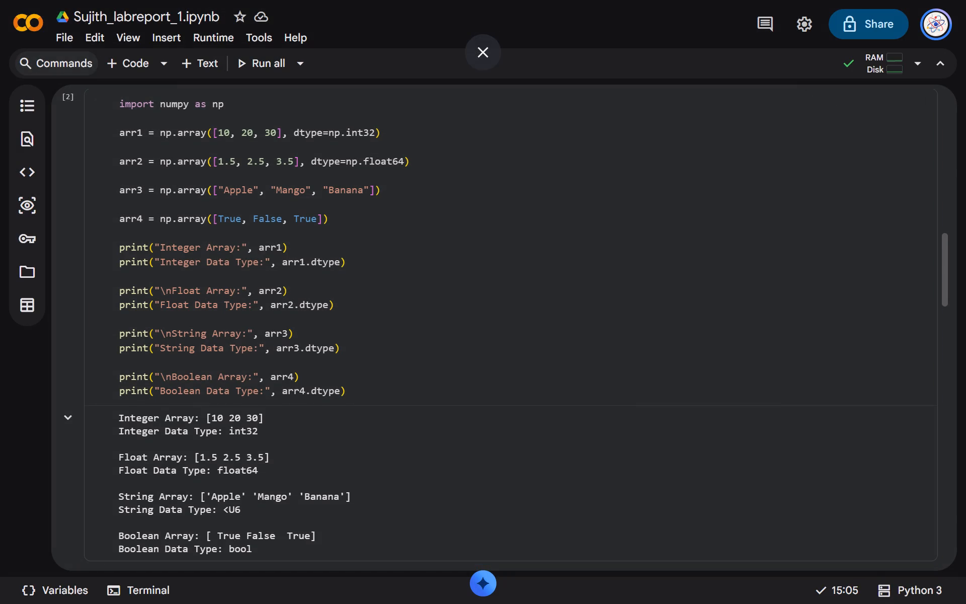
click(480, 57)
Paste the screenshot into the Word report on its own line below the heading "3. NumPy Data Types".
click(666, 581)
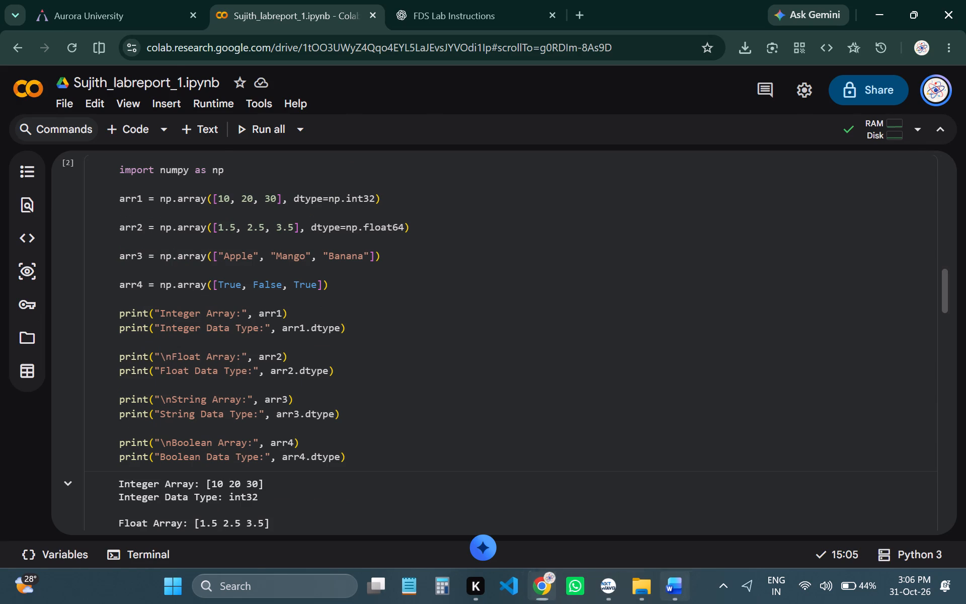
key(ctrl+v)
scroll(419, 391, up, 1)
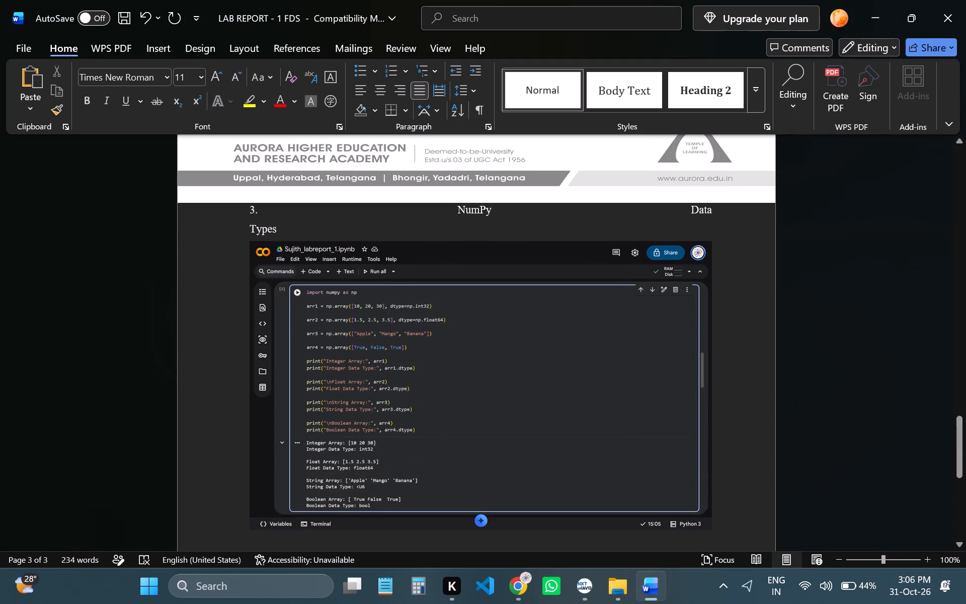
key(ctrl+z)
key(Return)
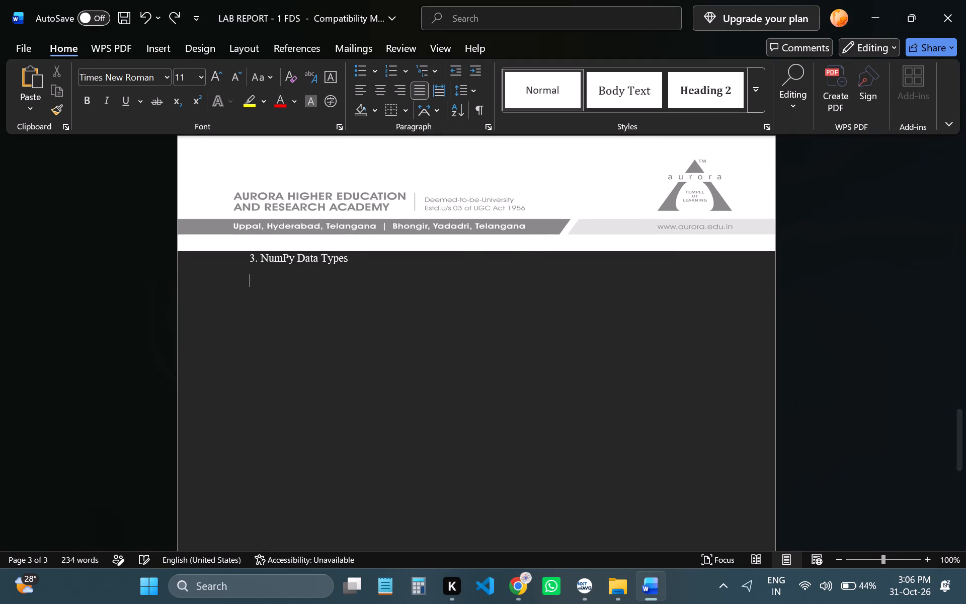
key(ctrl+v)
scroll(415, 382, down, 2)
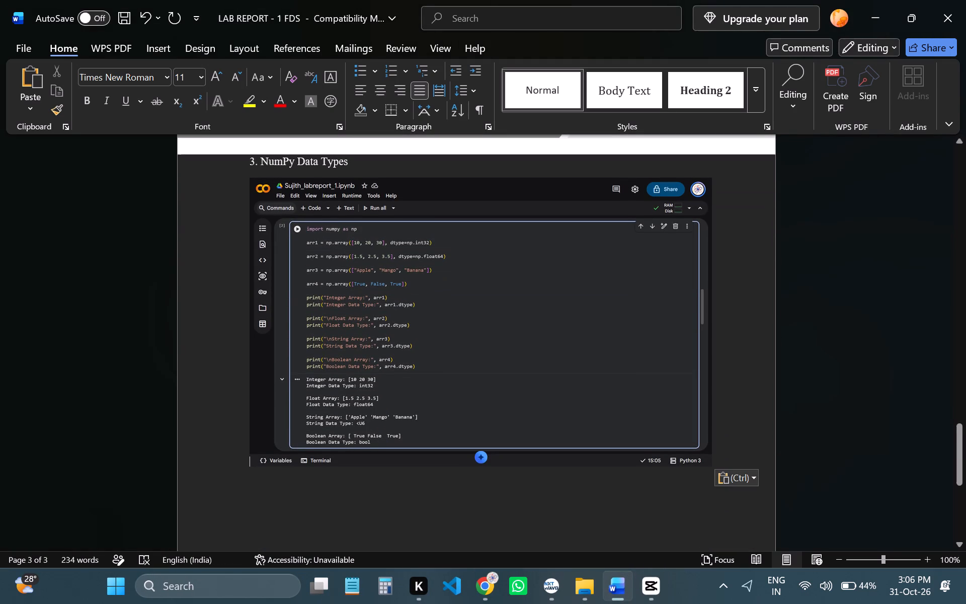
Copy the NumPy Data Types description with its label from ChatGPT's reply and paste it on a new line below the Word screenshot.
click(741, 443)
key(Return)
key(alt+Tab)
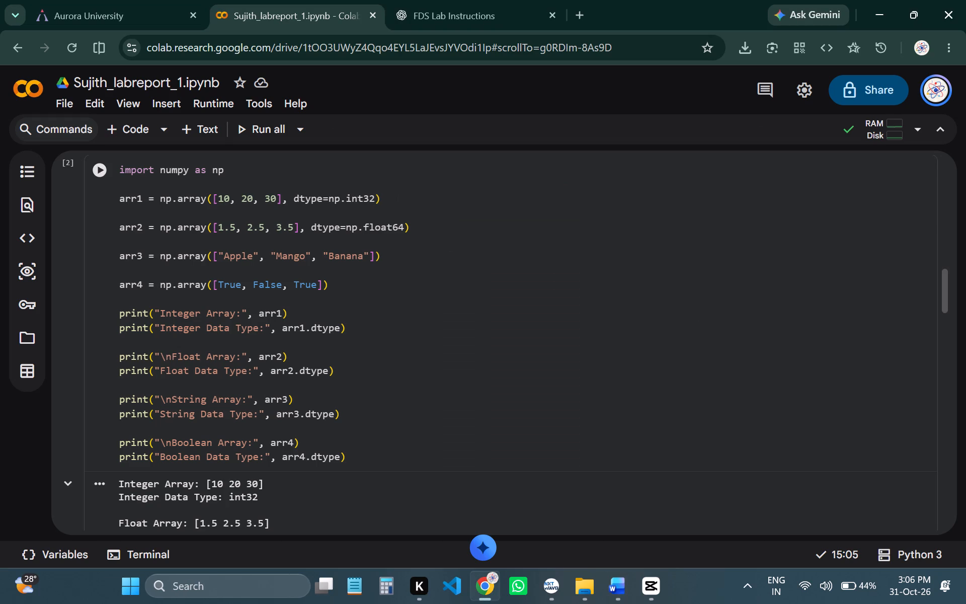
click(466, 0)
scroll(529, 439, down, 2)
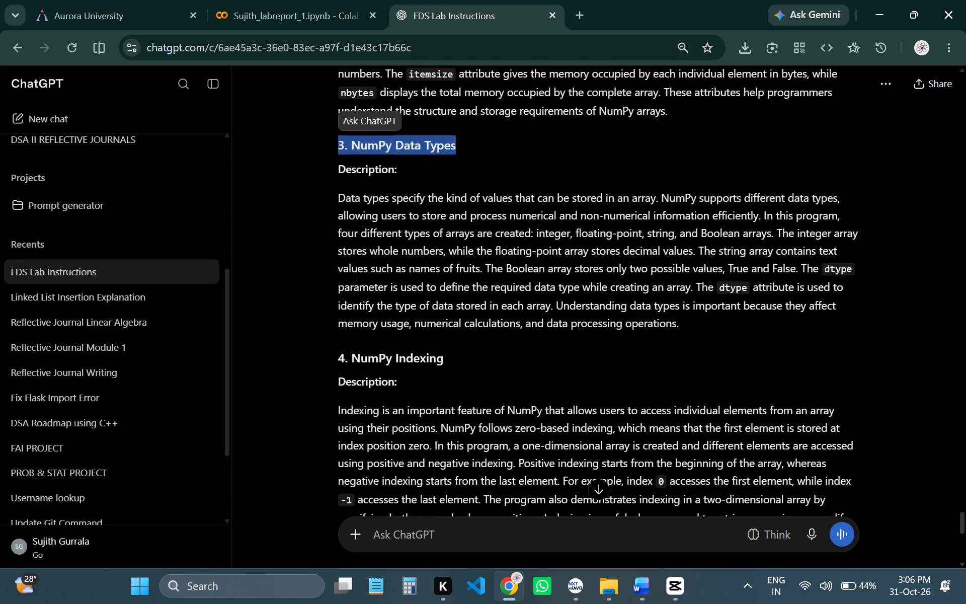
drag(696, 326, 326, 180)
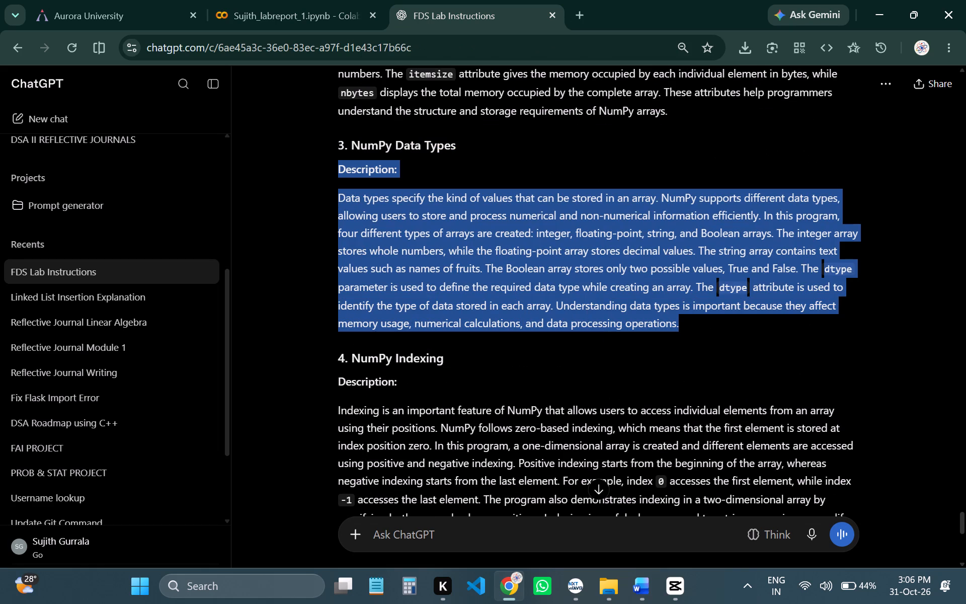
key(ctrl+c)
key(alt+Tab)
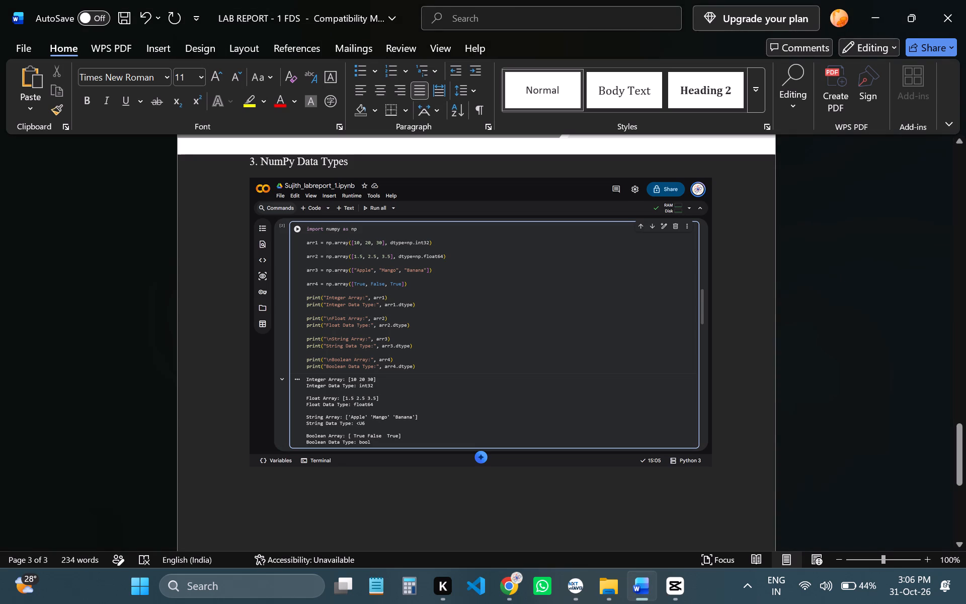
key(ctrl+v)
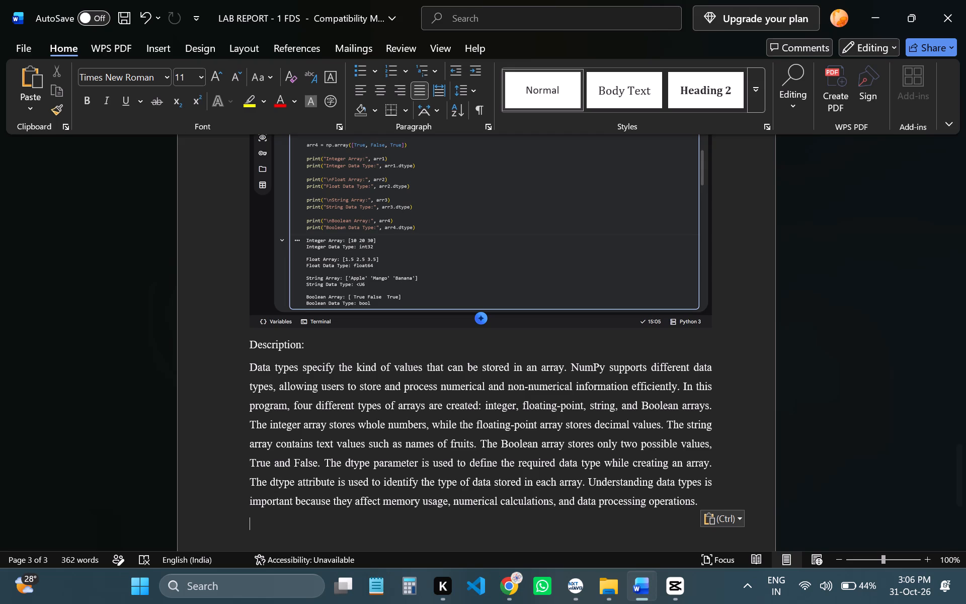
Close the CapCut window and return to the Word report.
scroll(553, 344, down, 1)
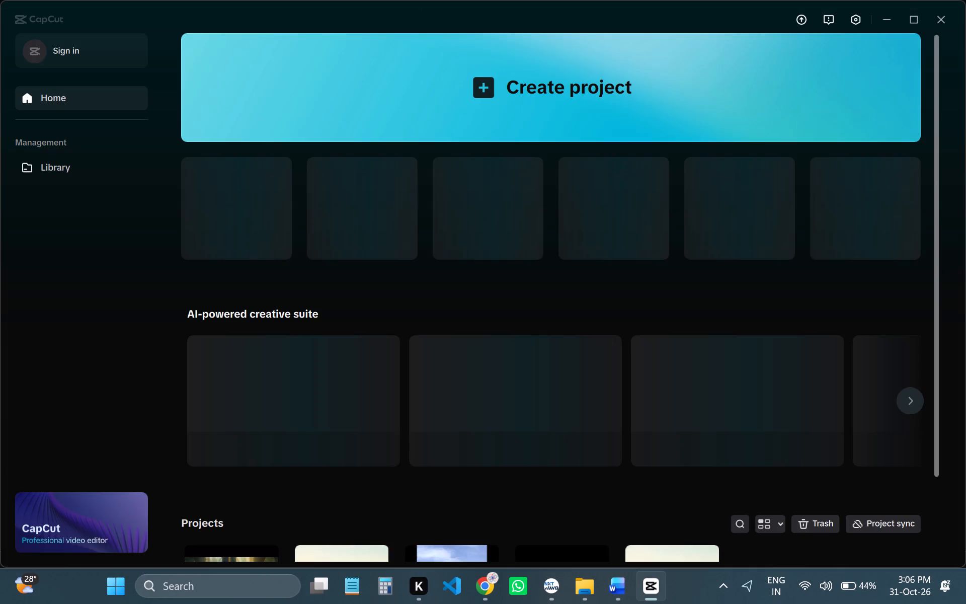
scroll(441, 231, down, 4)
scroll(454, 278, up, 2)
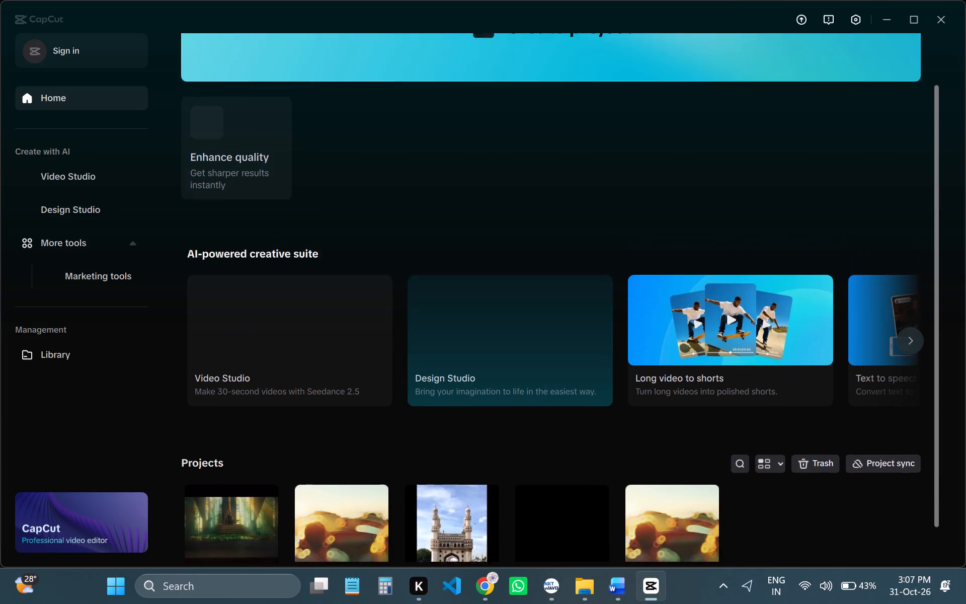
click(933, 17)
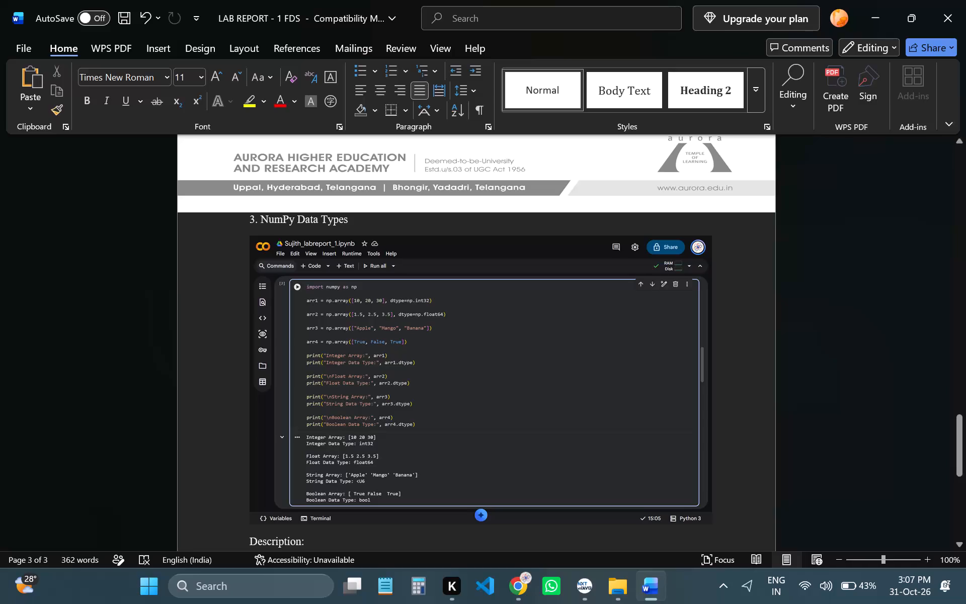
Add two blank lines below the NumPy Data Types description.
scroll(508, 412, down, 11)
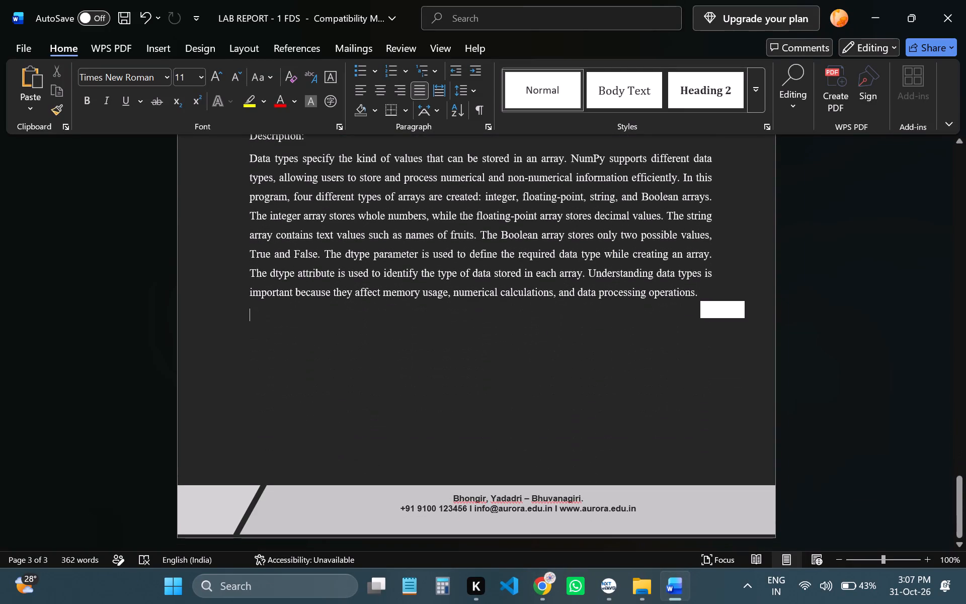
scroll(506, 379, down, 2)
key(Return)
key(Return)
Set the font size of the NumPy Data Types description paragraph to 12.
scroll(449, 318, up, 2)
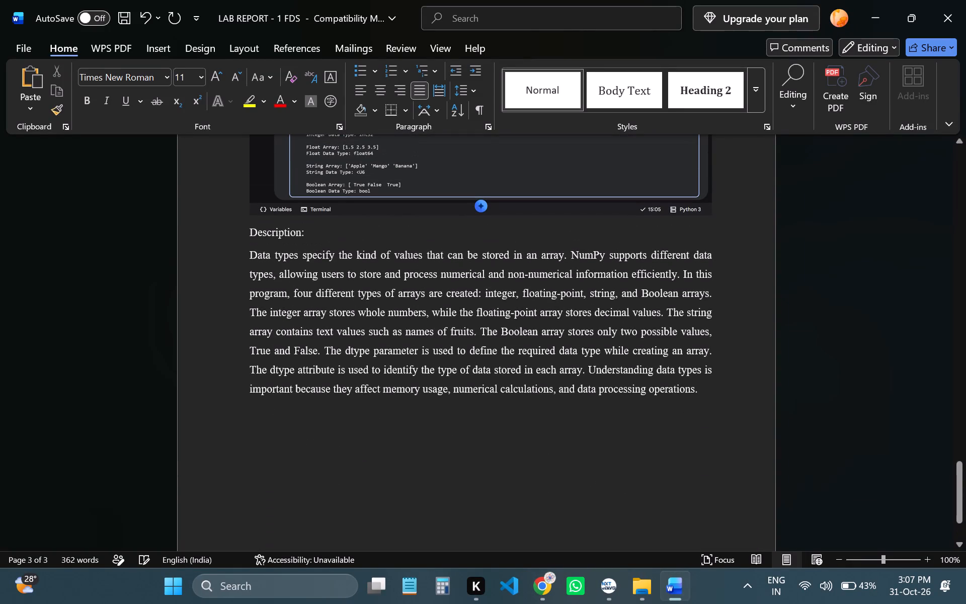
drag(709, 393, 245, 258)
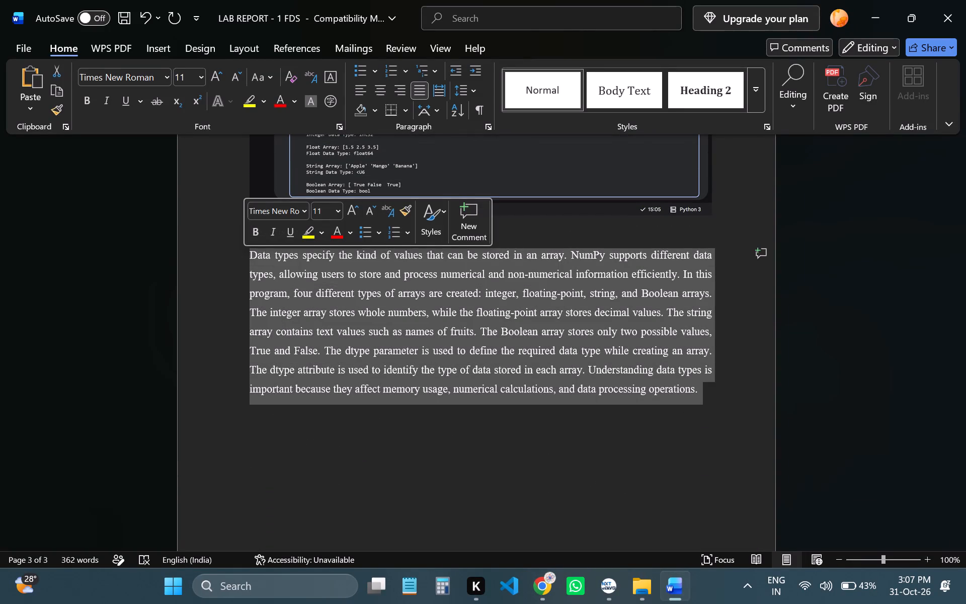
click(329, 215)
text(12)
key(Return)
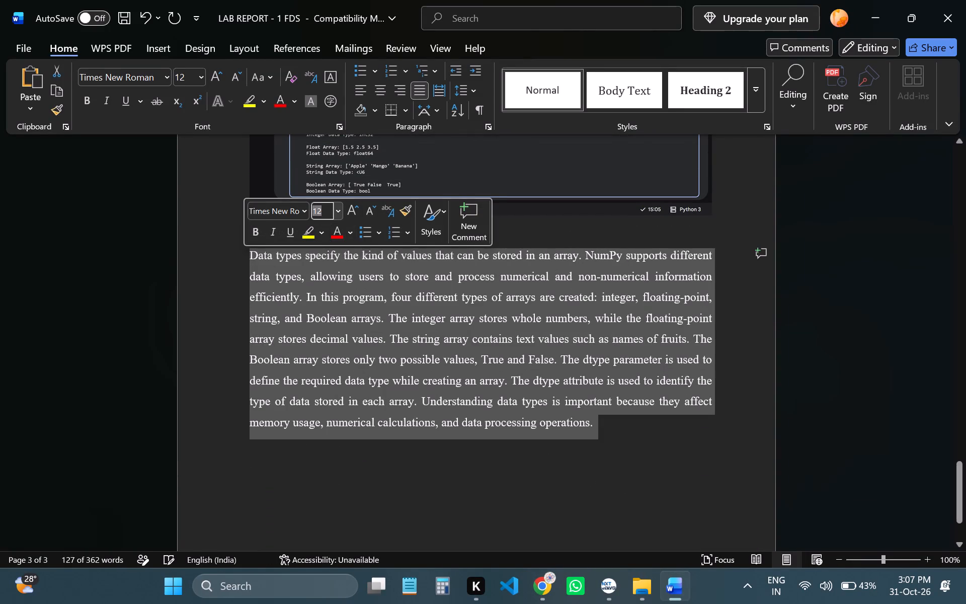
click(425, 341)
Insert a blank line between the data types screenshot and the "Description:" label.
click(247, 236)
key(Return)
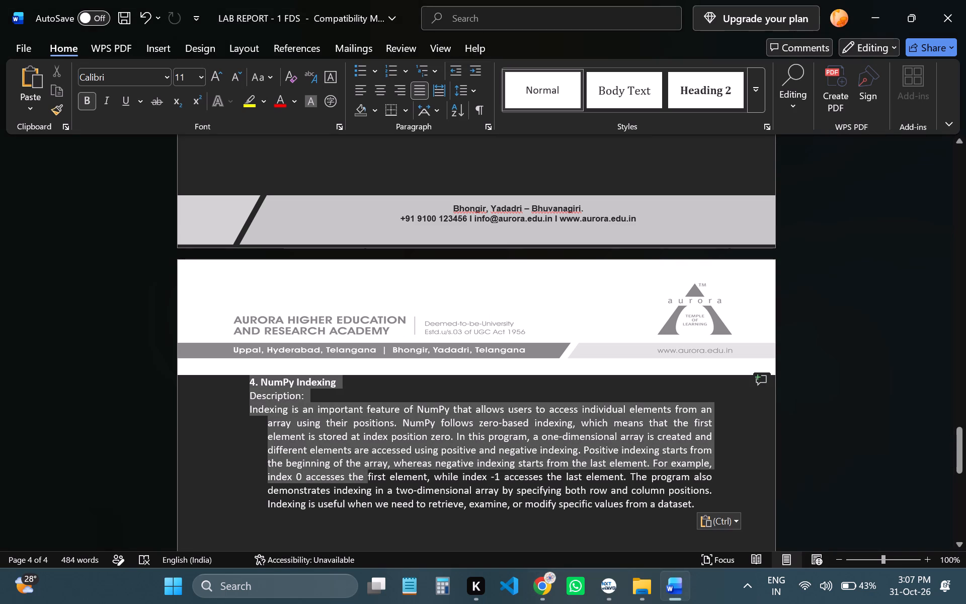
drag(388, 492, 734, 505)
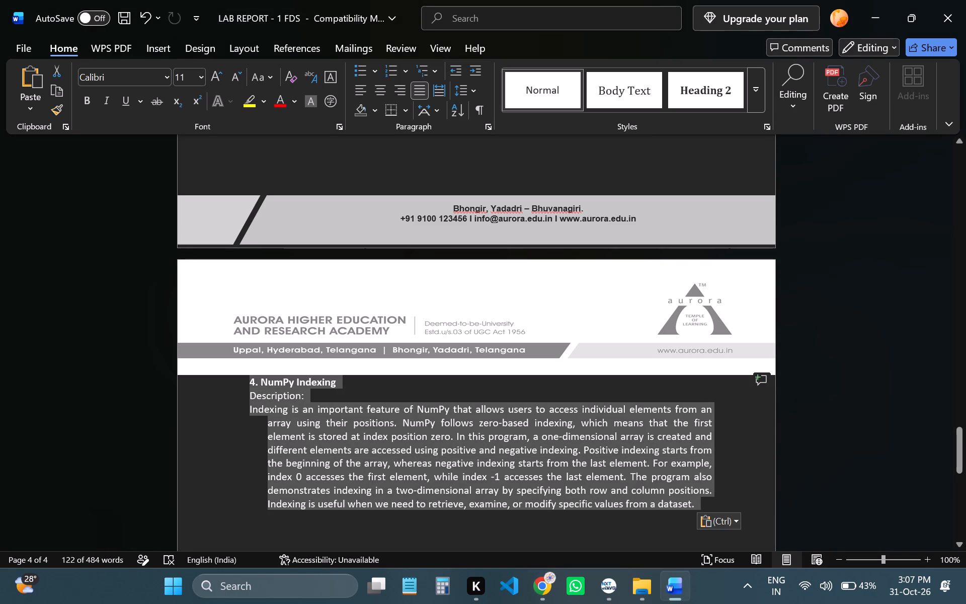
right_click(462, 436)
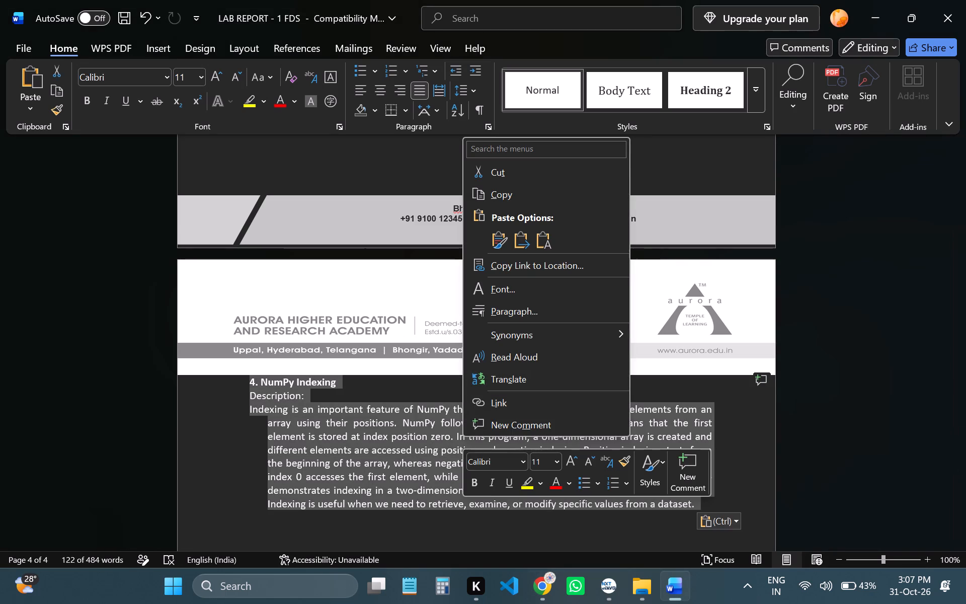
click(544, 455)
click(541, 460)
text(12)
key(Return)
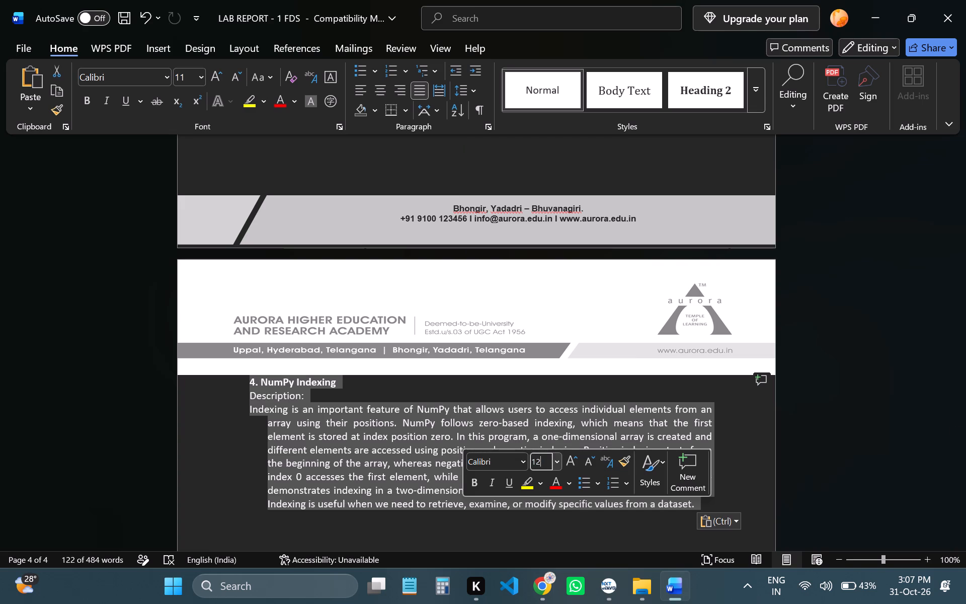
click(426, 415)
Change the font of the whole NumPy Indexing section to Times New Roman.
scroll(375, 430, down, 1)
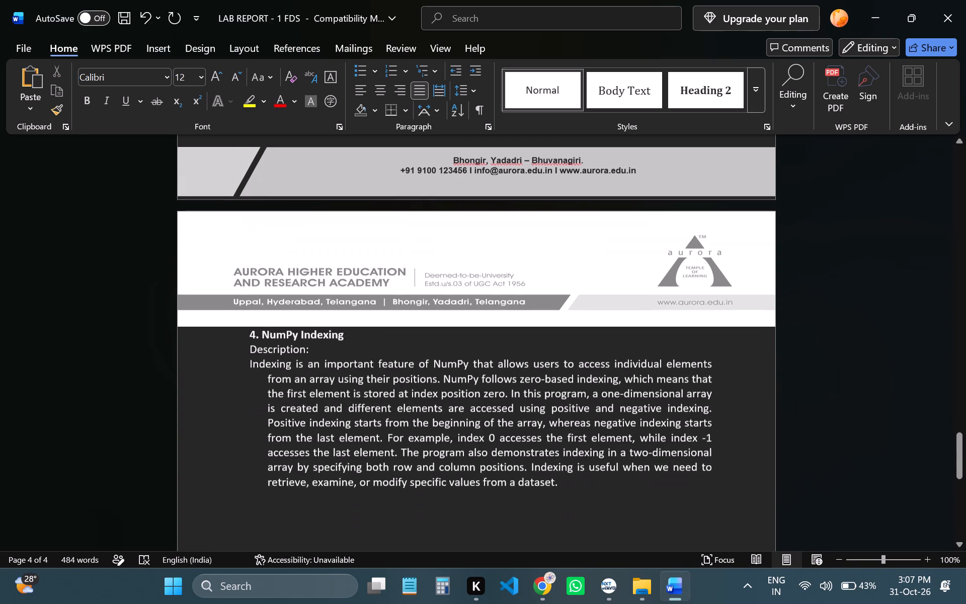
drag(576, 481, 242, 339)
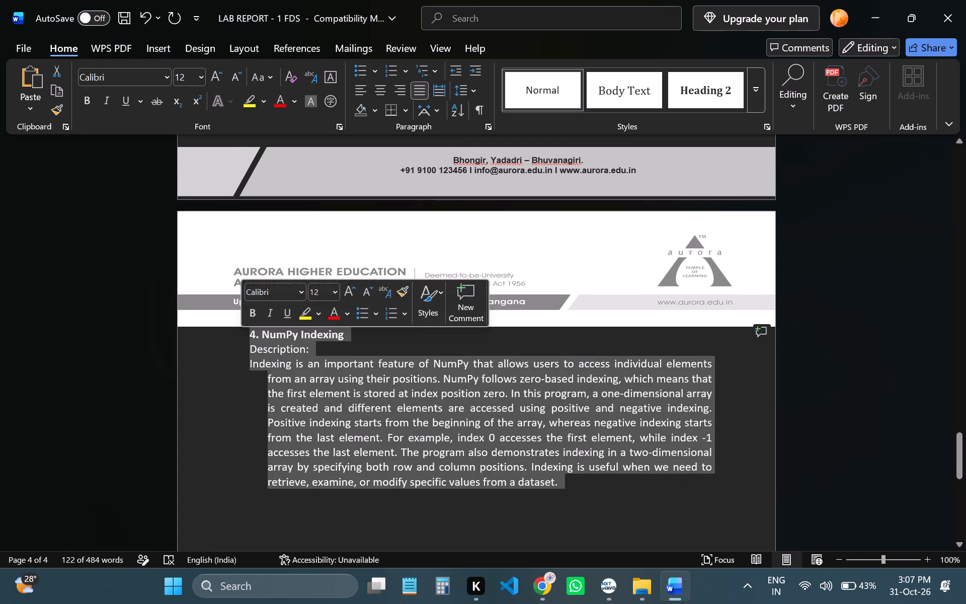
click(165, 79)
click(157, 230)
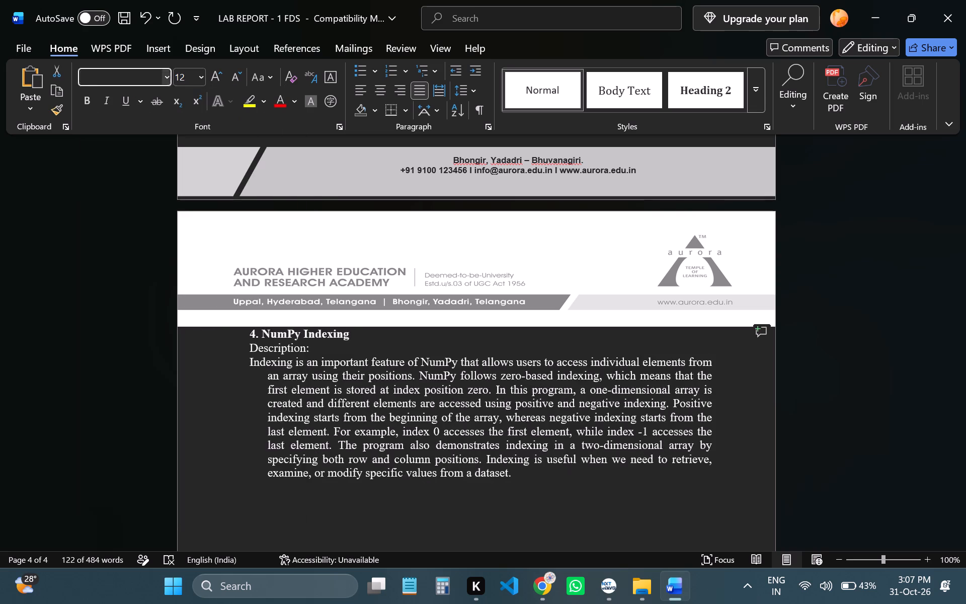
click(402, 427)
Insert a blank line between the "4. NumPy Indexing" heading and the "Description:" label.
click(357, 338)
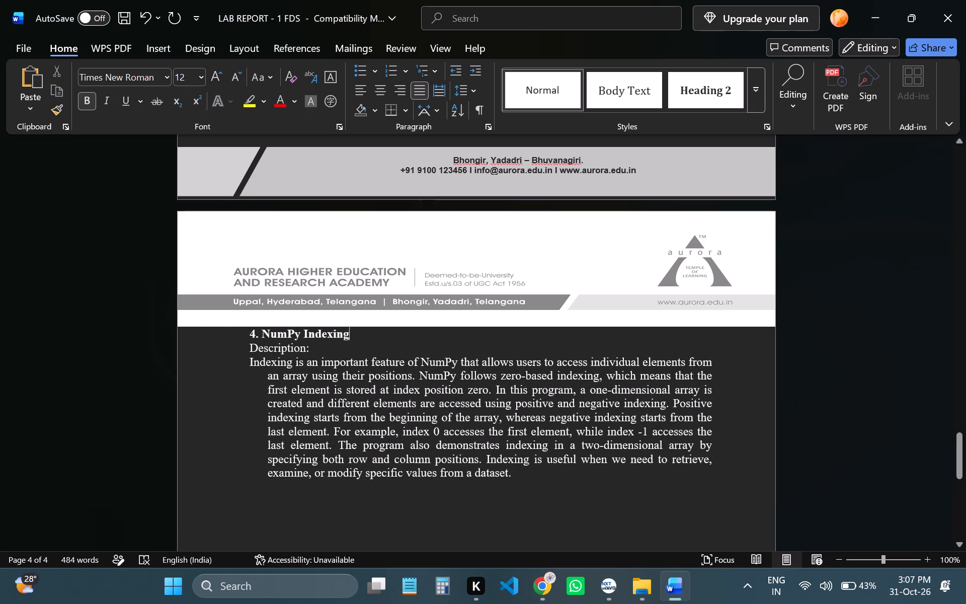
key(Return)
Switch to the Colab notebook in Chrome and run the NumPy indexing code cell.
key(alt+Tab)
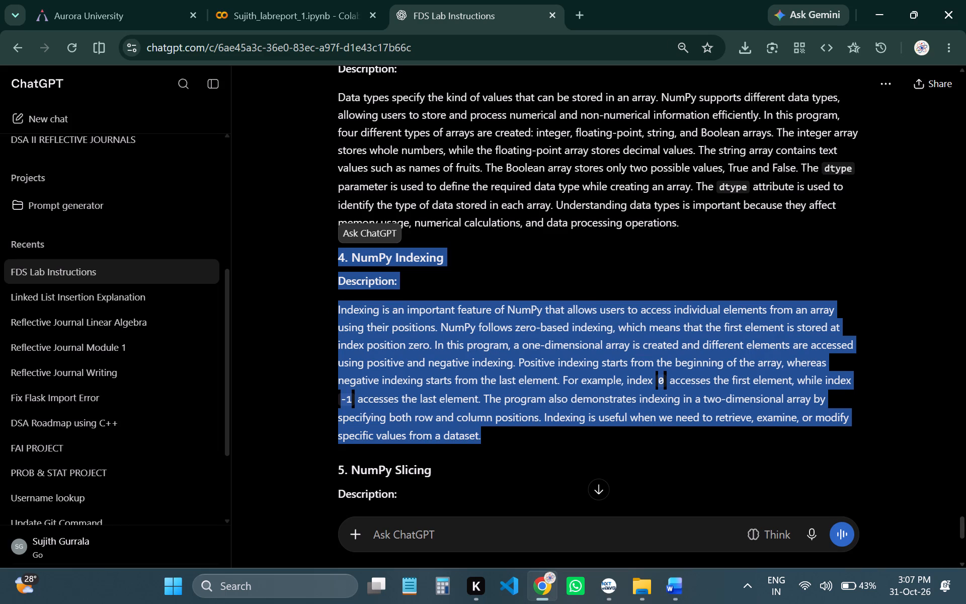
click(479, 362)
scroll(447, 343, down, 2)
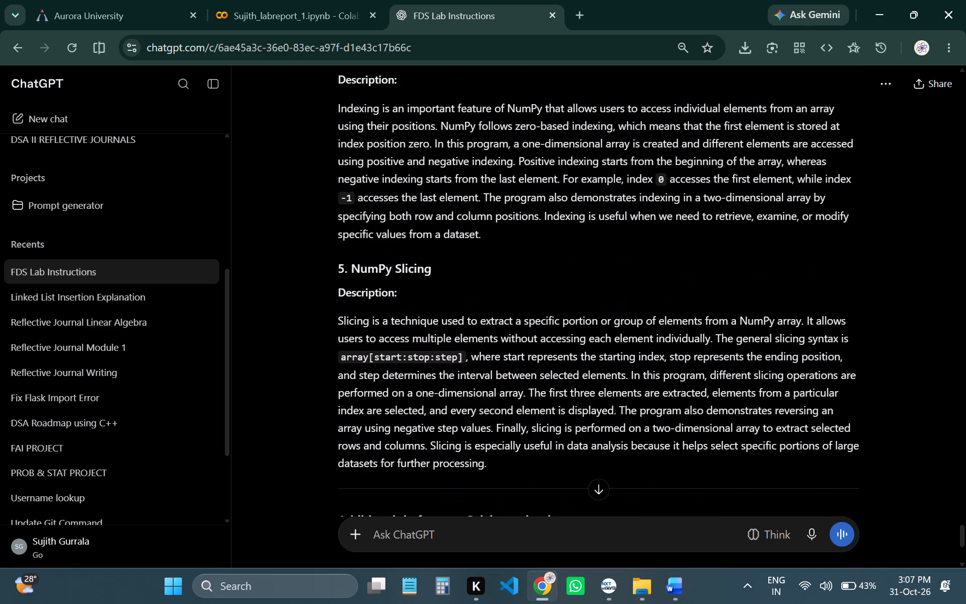
click(325, 5)
scroll(415, 332, down, 5)
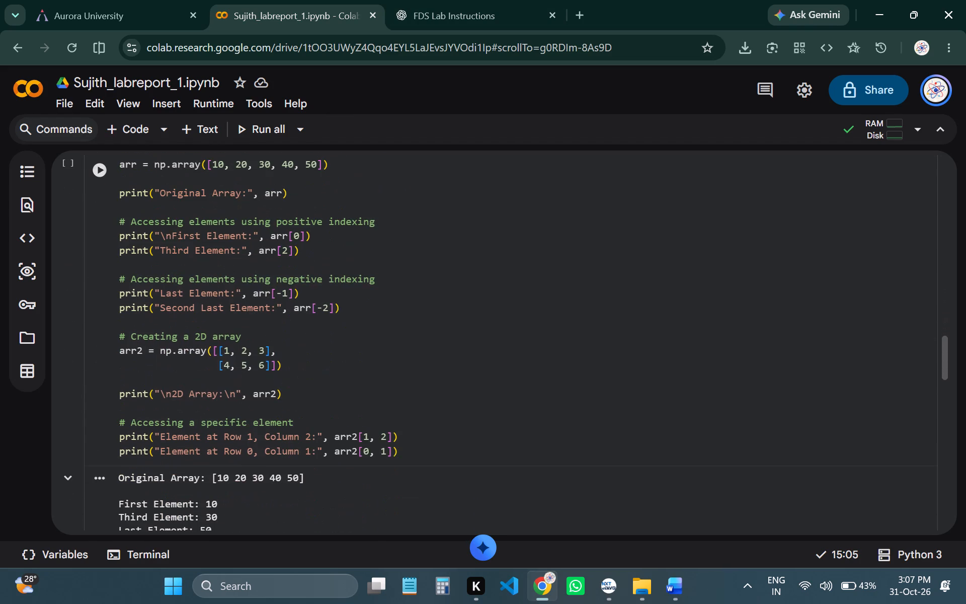
click(379, 309)
key(ctrl+Return)
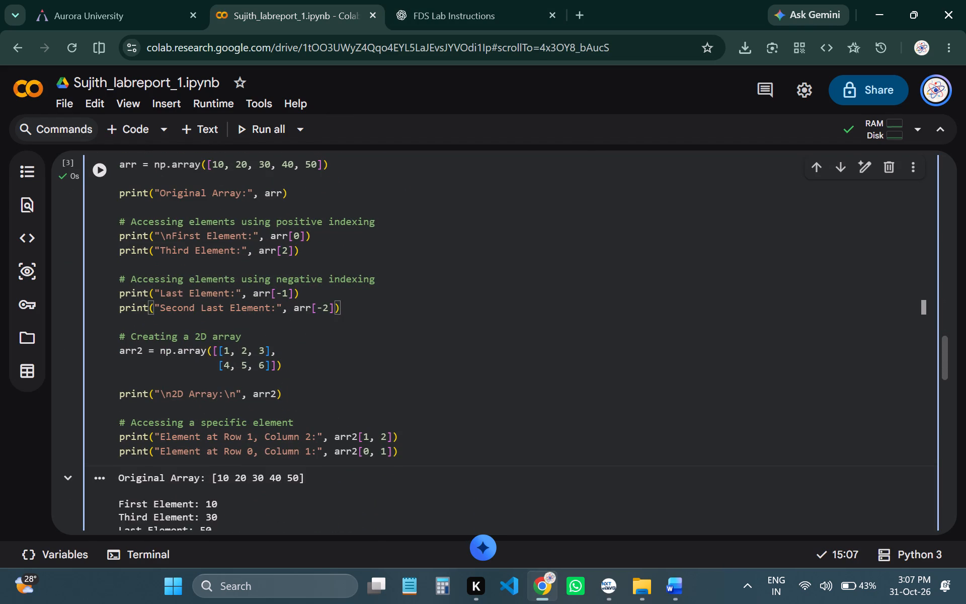
Delete the "Creating a 1D array" and "Accessing elements using positive indexing" comment lines from the indexing code cell.
scroll(300, 303, down, 3)
scroll(313, 313, up, 3)
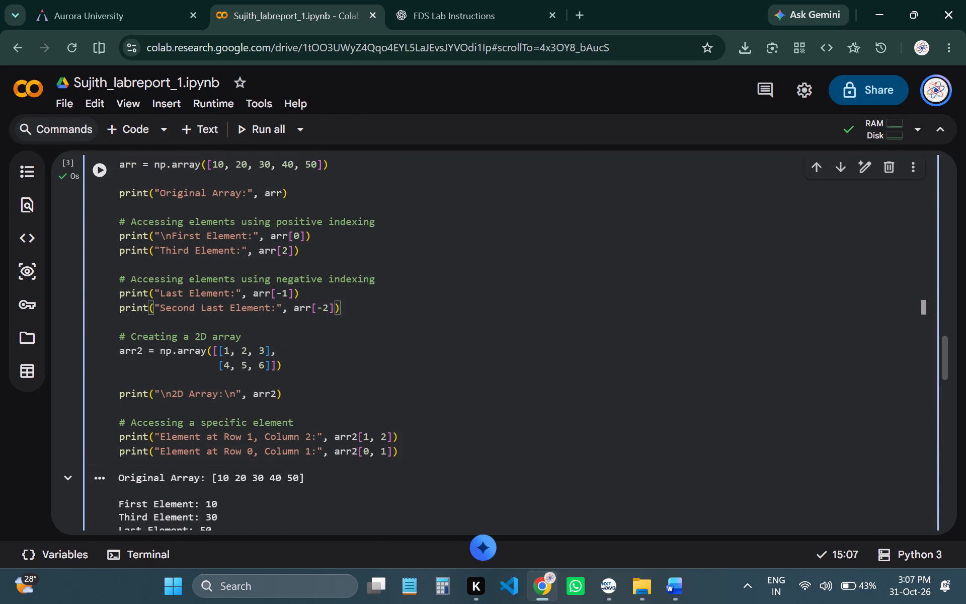
scroll(418, 323, up, 1)
drag(256, 254, 78, 248)
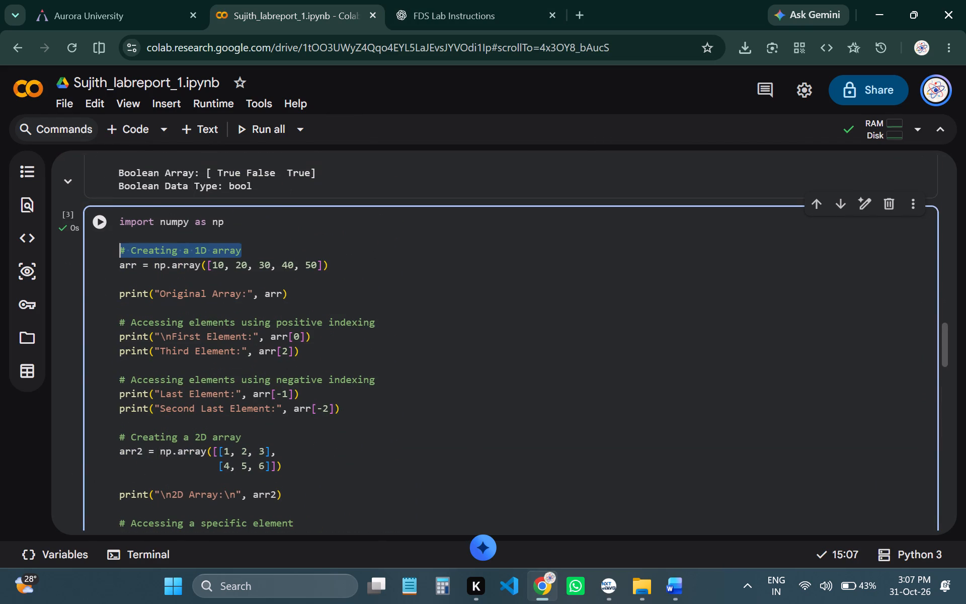
drag(78, 248, 54, 246)
key(BackSpace)
key(BackSpace)
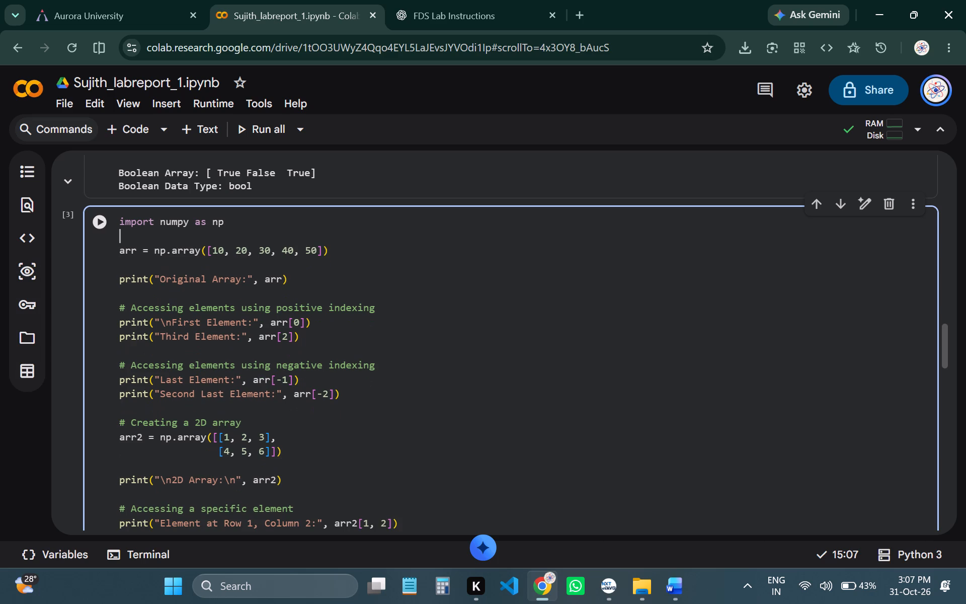
drag(386, 309, 98, 301)
key(BackSpace)
key(BackSpace)
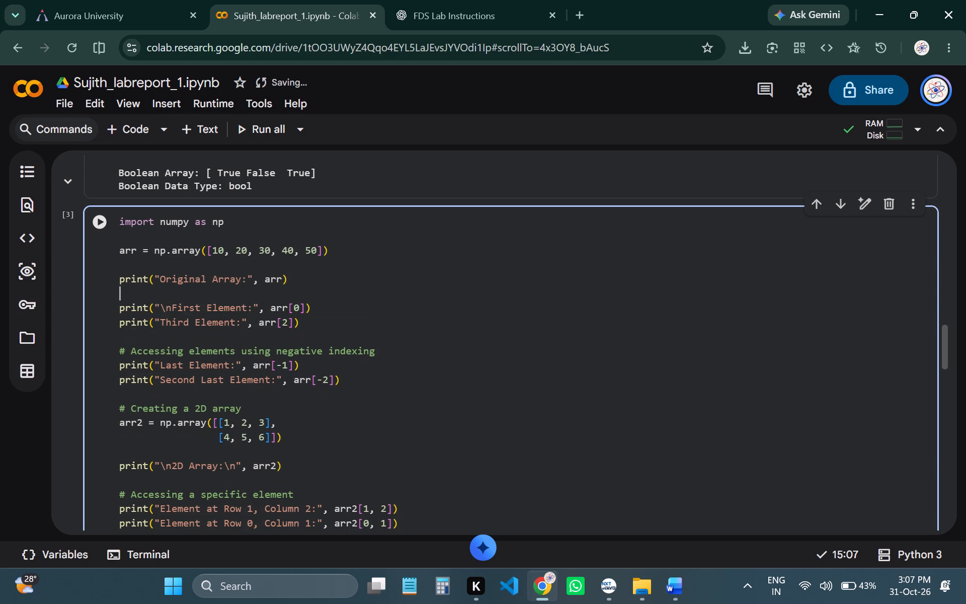
Delete the negative indexing, "Creating a 2D array" and "Accessing a specific element" comments, plus the blank line before the element prints.
drag(392, 352, 102, 346)
key(BackSpace)
key(BackSpace)
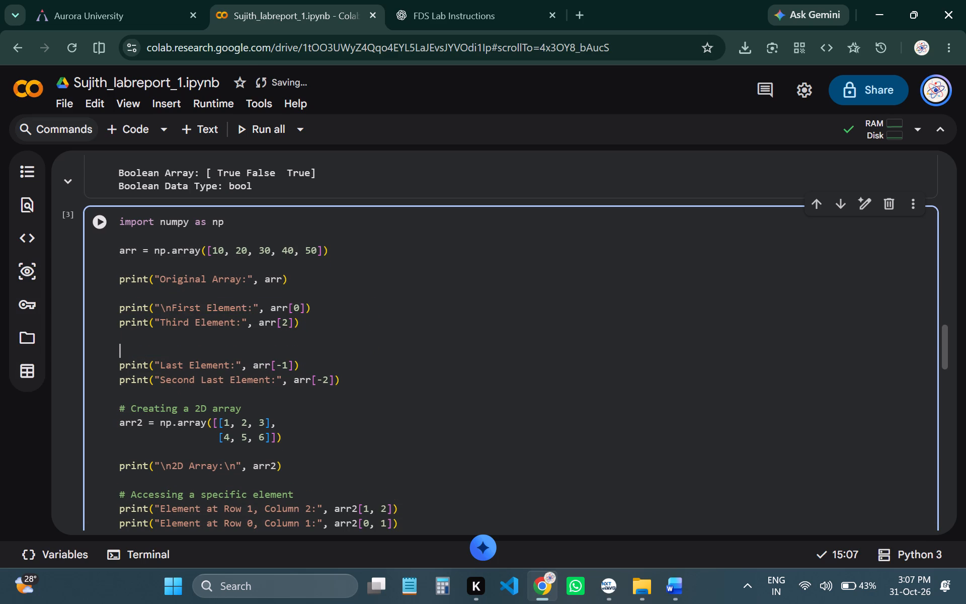
drag(253, 386, 285, 396)
key(BackSpace)
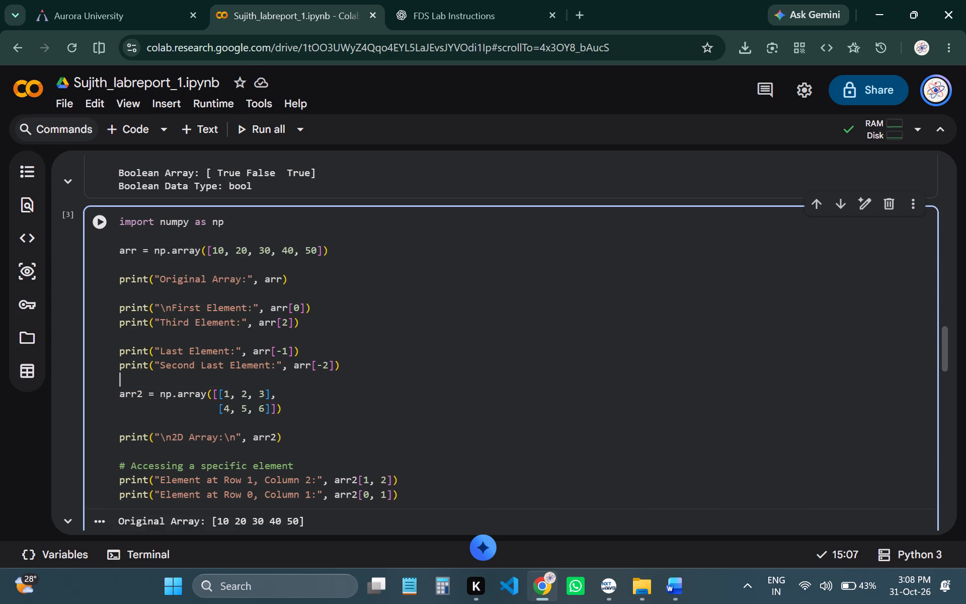
scroll(277, 394, down, 2)
drag(205, 255, 223, 257)
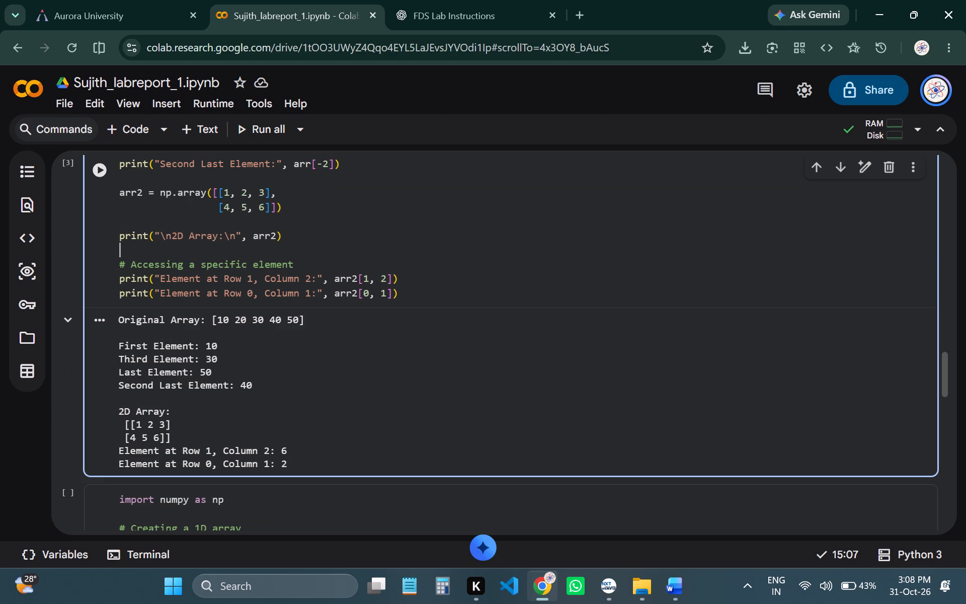
drag(223, 257, 316, 267)
key(BackSpace)
scroll(256, 280, down, 2)
scroll(246, 267, up, 2)
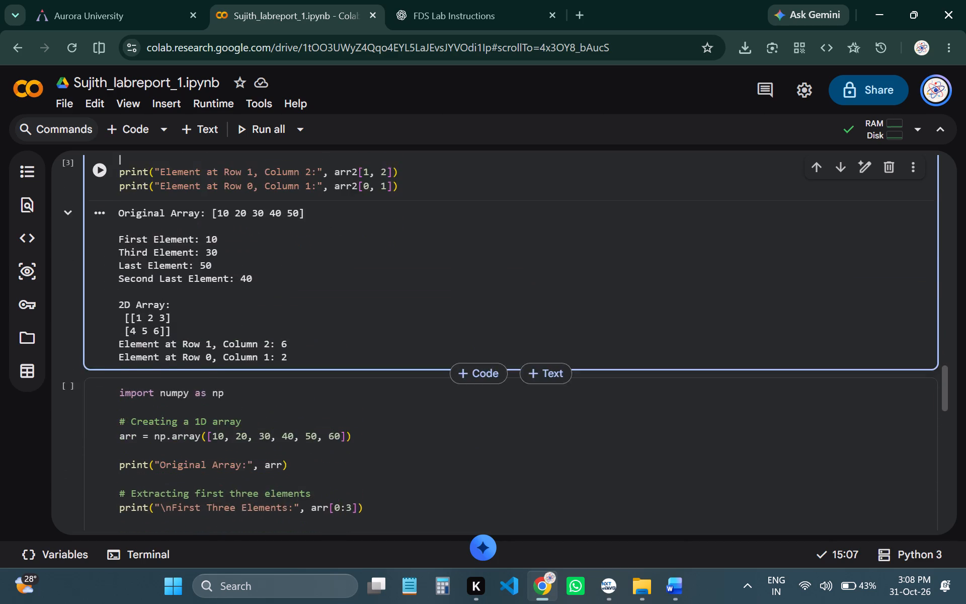
key(BackSpace)
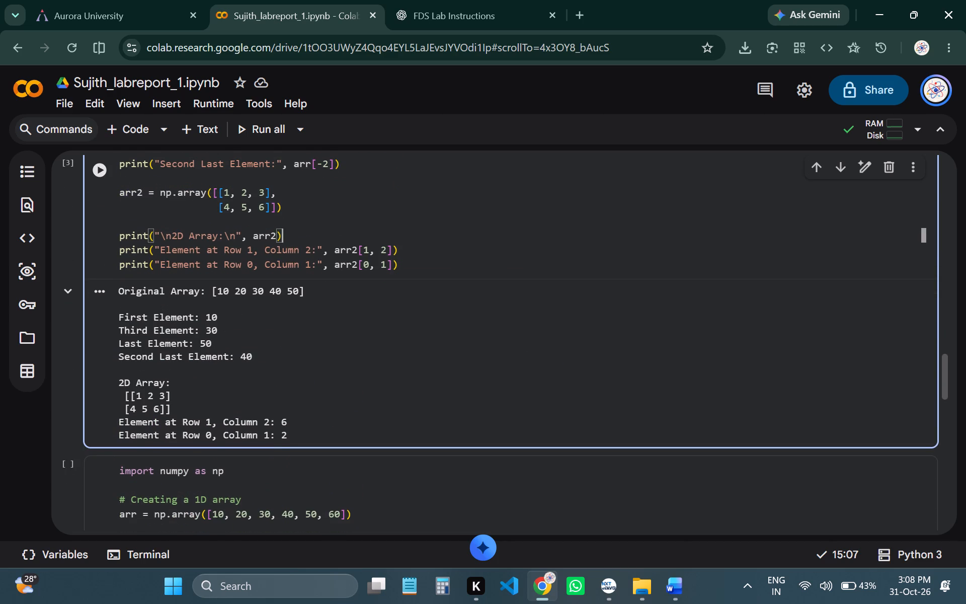
Enlarge the Colab page to 110% and capture a screenshot of the notebook area showing the complete indexing code.
scroll(275, 269, down, 2)
scroll(272, 265, up, 4)
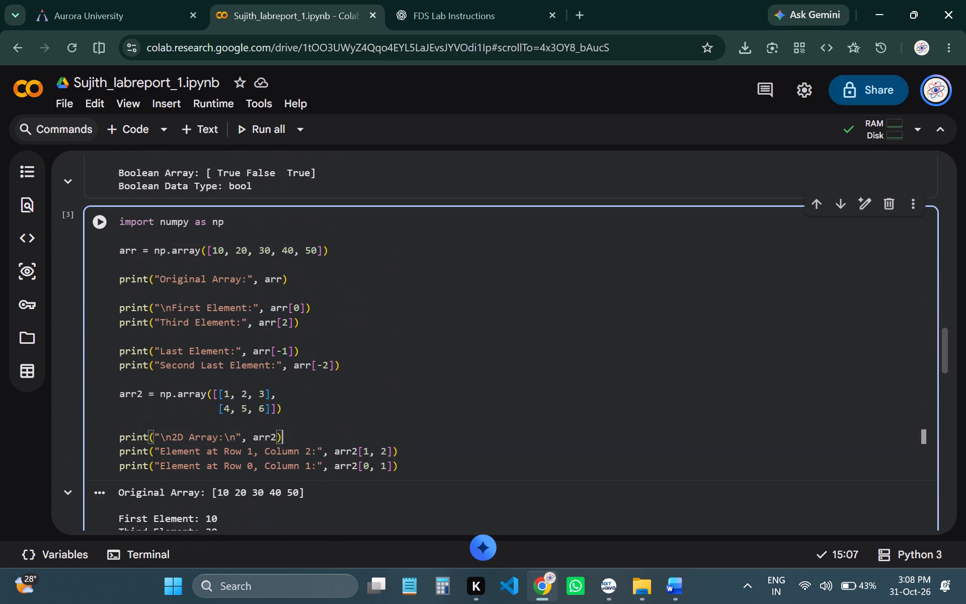
scroll(333, 283, up, 1)
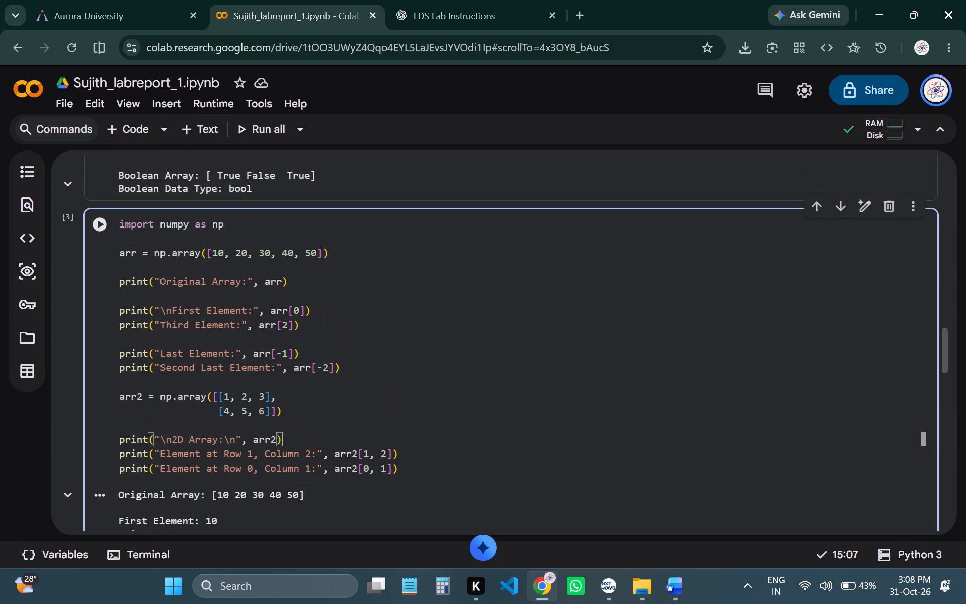
scroll(333, 283, up, 1)
key(ctrl+equal)
scroll(333, 283, down, 1)
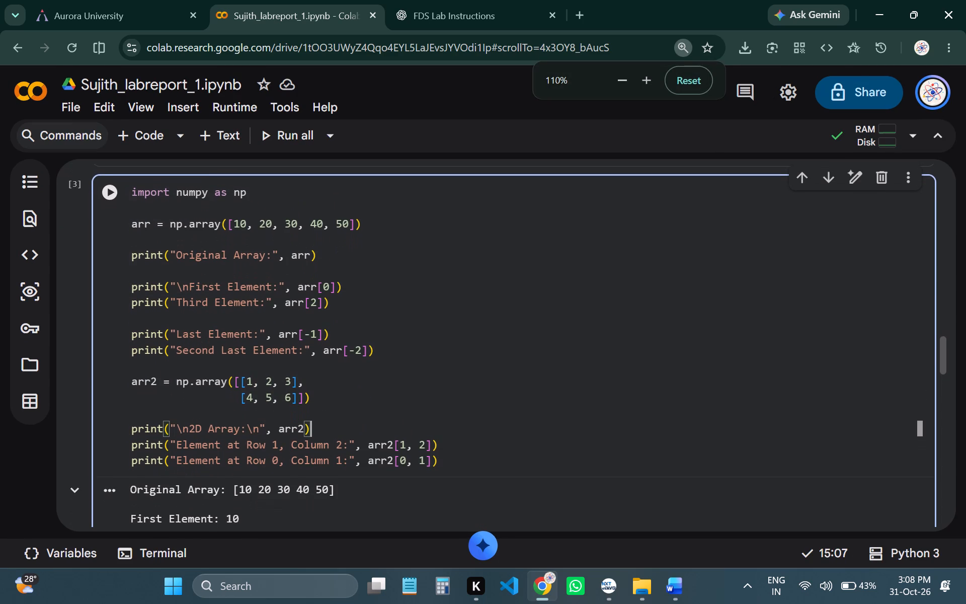
scroll(333, 283, down, 1)
key(shift+super+s)
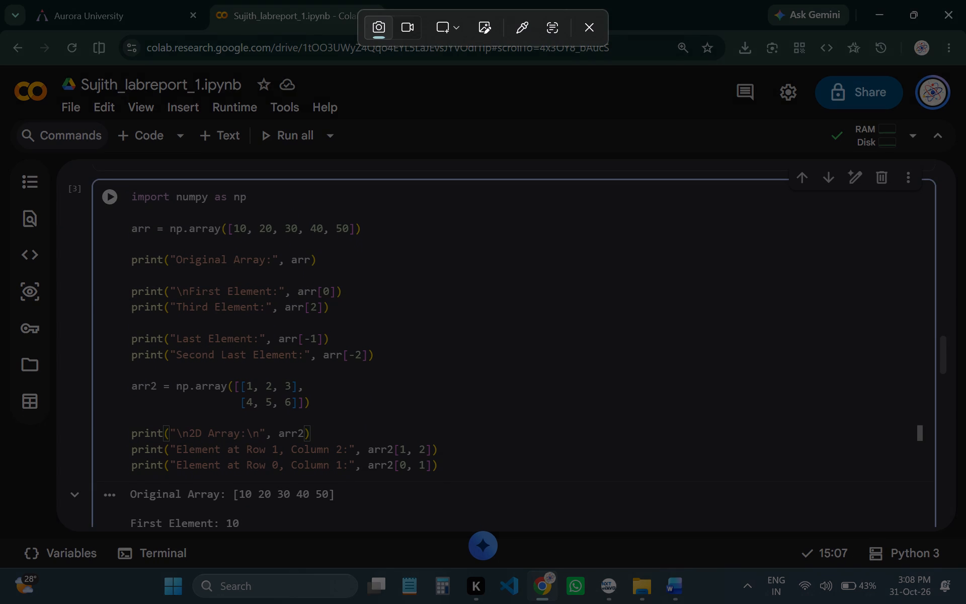
drag(4, 70, 965, 546)
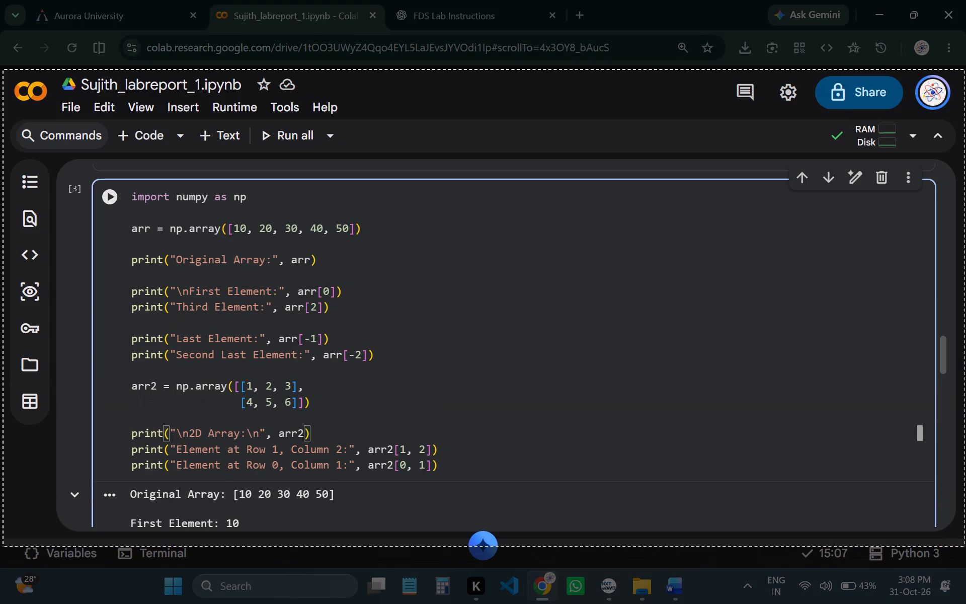
drag(965, 546, 965, 488)
In the Word report, add a "Code screenshot:" label under the NumPy Indexing heading and paste the captured code image below it.
key(alt+Tab)
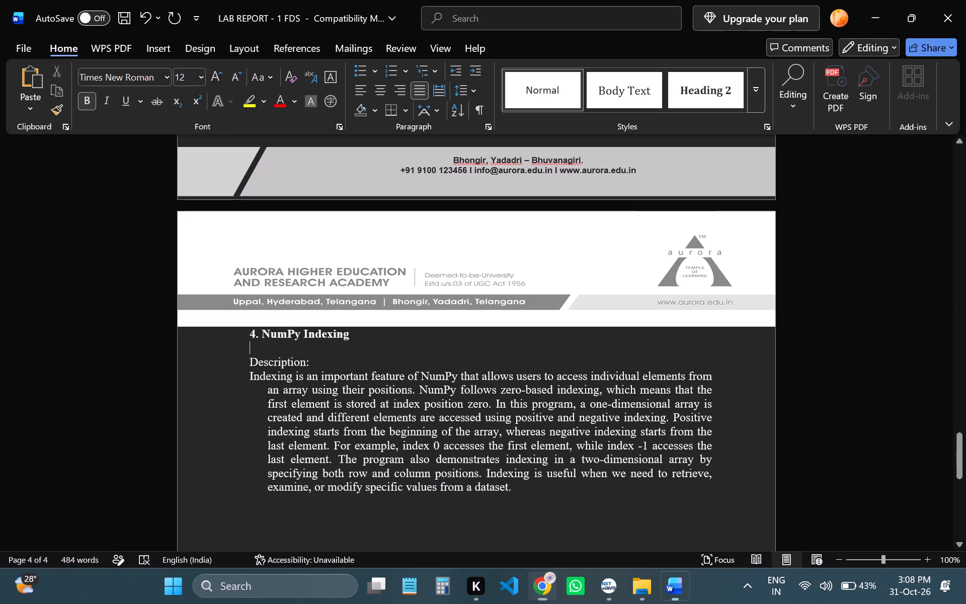
text(code)
key(space)
text(screenshot:)
key(space)
key(Return)
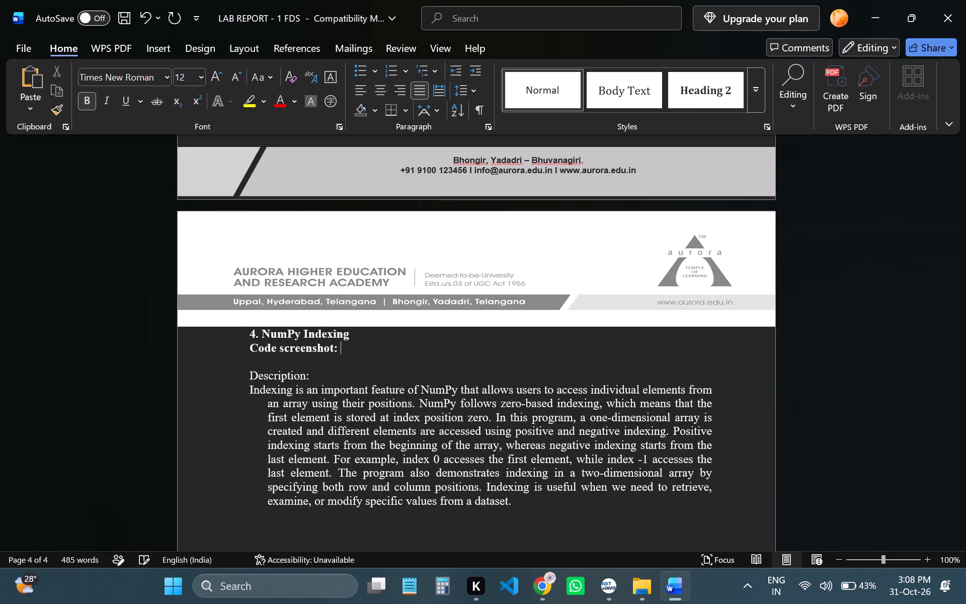
key(ctrl+v)
key(Return)
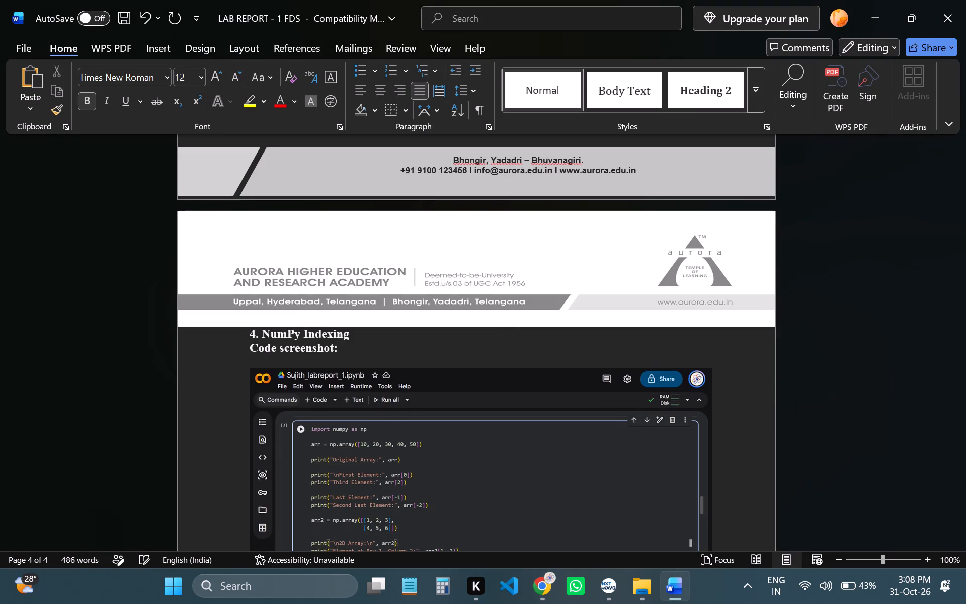
scroll(501, 467, down, 2)
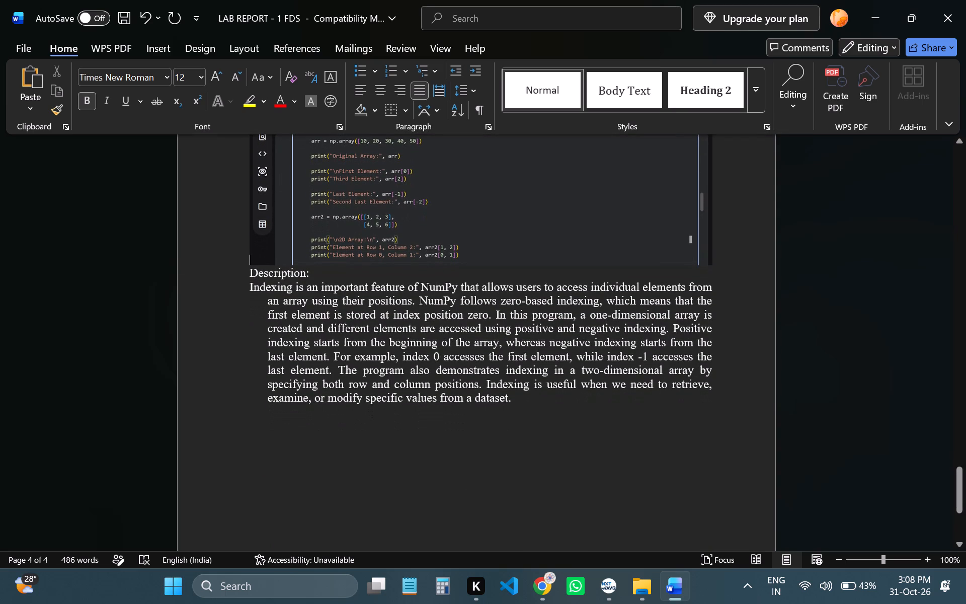
Add an "Output screenshot:" label between the indexing code image and the Description line in the report.
key(BackSpace)
key(Right)
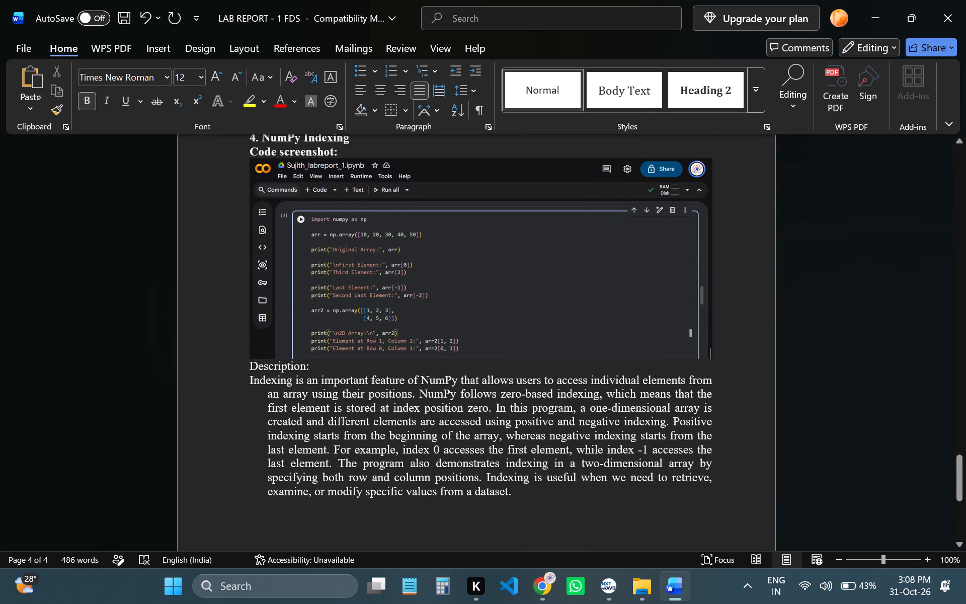
key(Return)
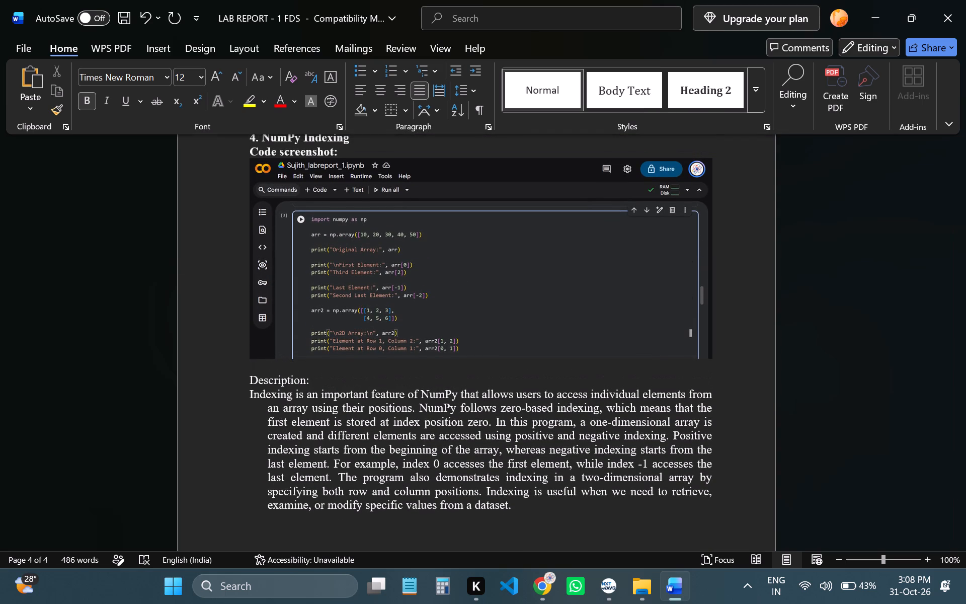
text(output screenshot:)
key(space)
key(Return)
In the Colab notebook, enlarge the page to 125% and capture a screenshot of the notebook area showing the complete indexing output.
key(alt+Tab)
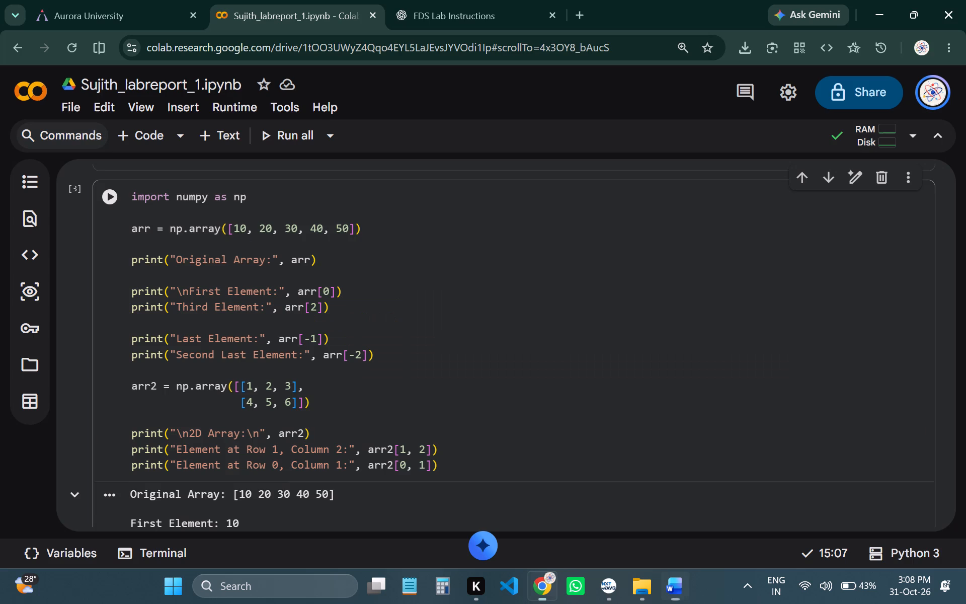
scroll(443, 388, down, 3)
scroll(435, 379, up, 3)
scroll(414, 373, down, 2)
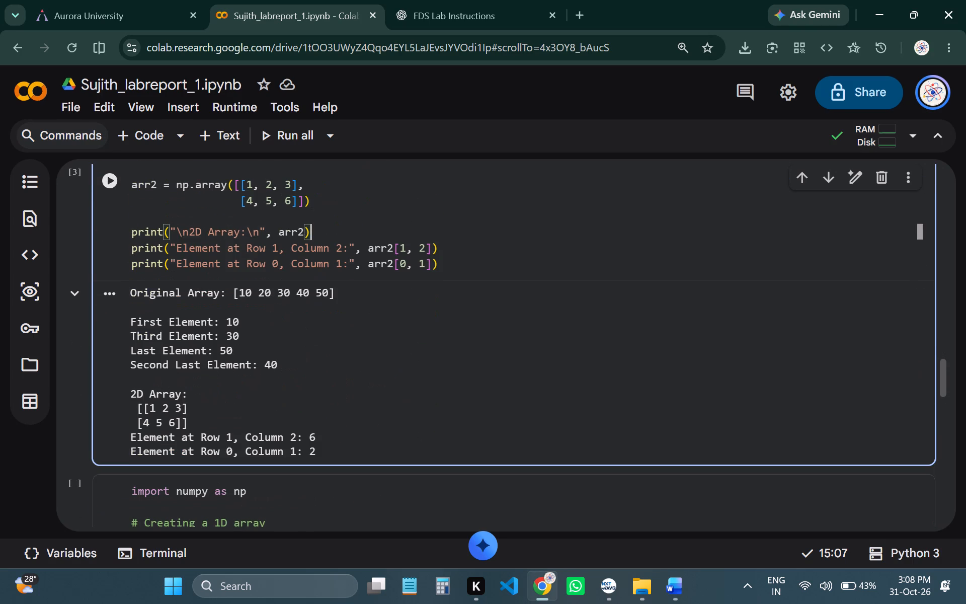
key(ctrl+equal)
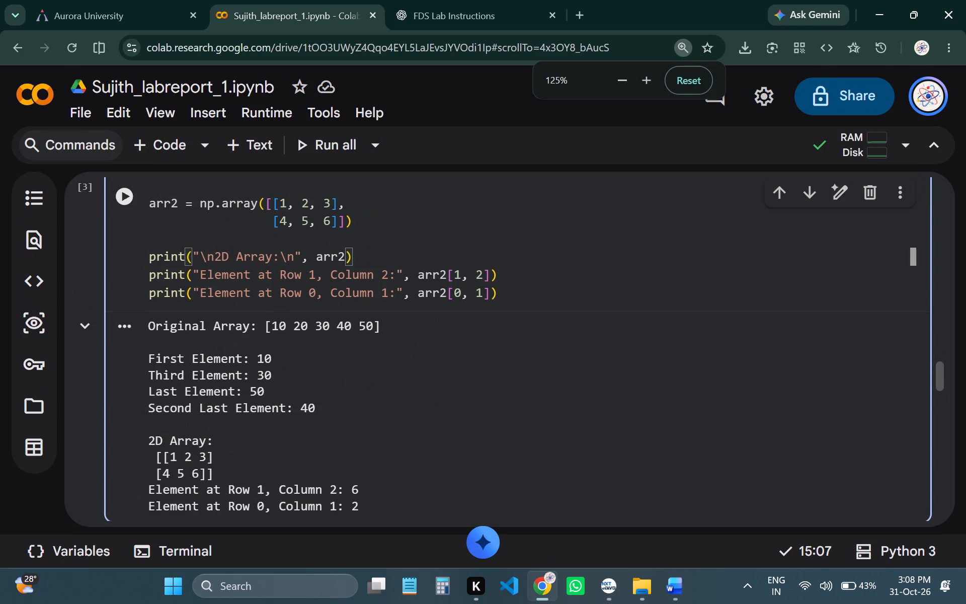
key(shift+super+s)
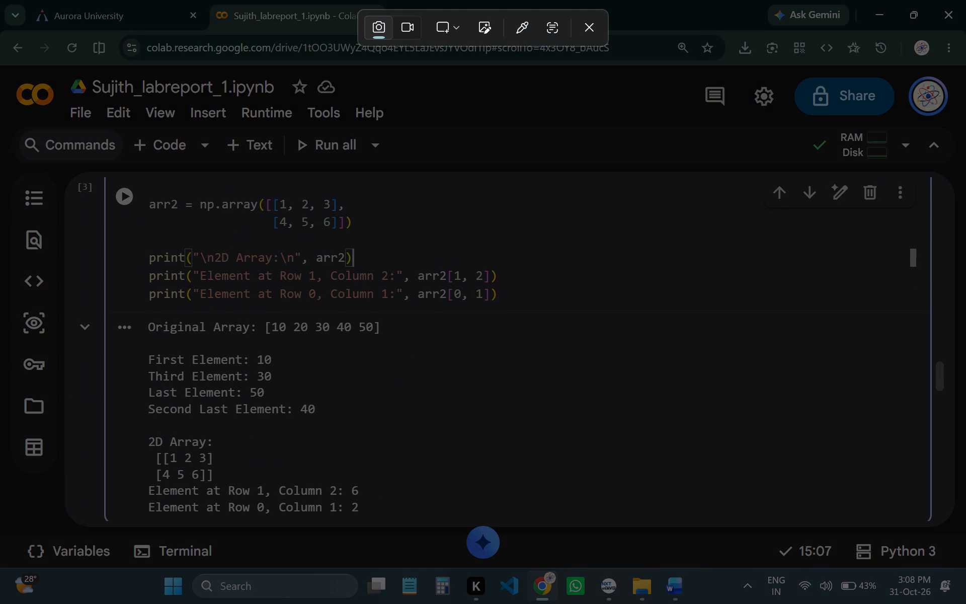
drag(0, 67, 965, 534)
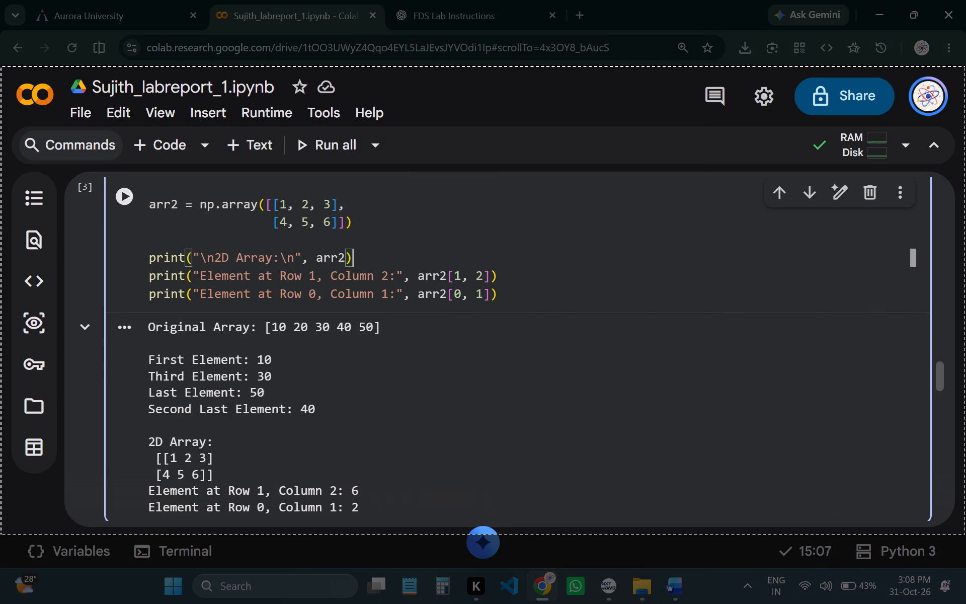
drag(965, 534, 965, 527)
Paste the captured output image below the "Output screenshot:" label in the Word report.
key(alt+Tab)
key(ctrl+v)
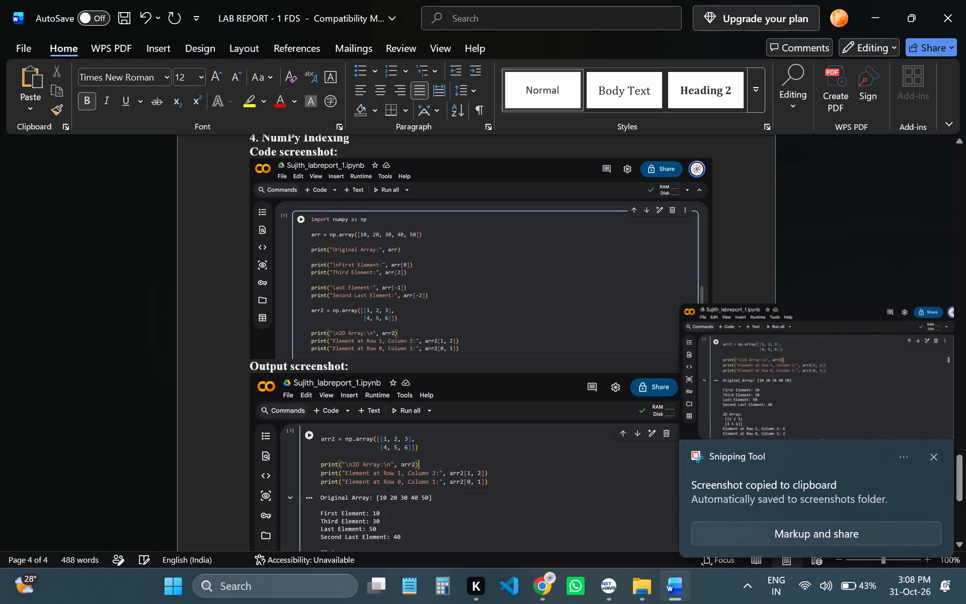
scroll(536, 454, down, 2)
scroll(346, 359, up, 4)
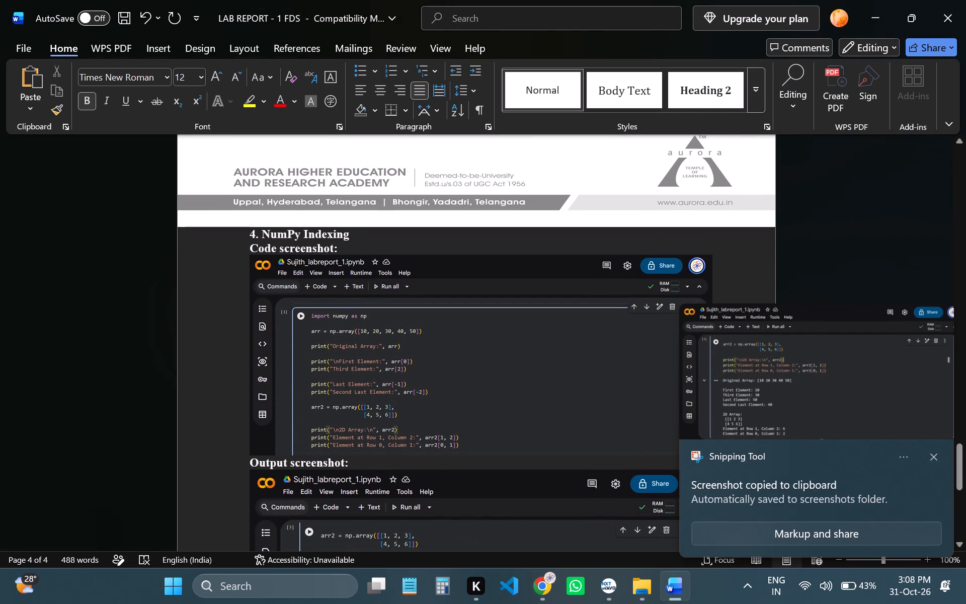
Insert a blank line above the "4. NumPy Indexing" heading.
click(242, 242)
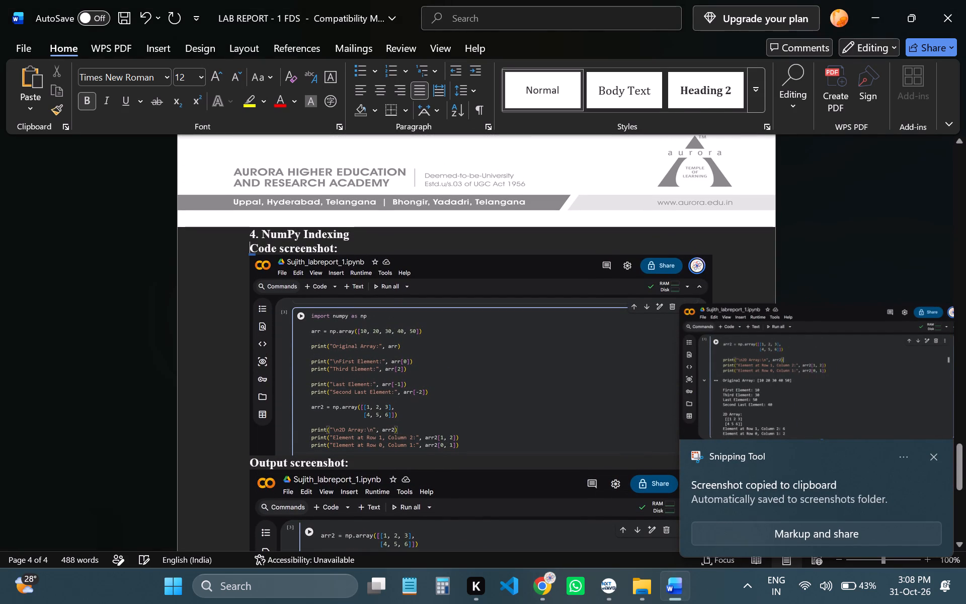
key(Up)
key(Return)
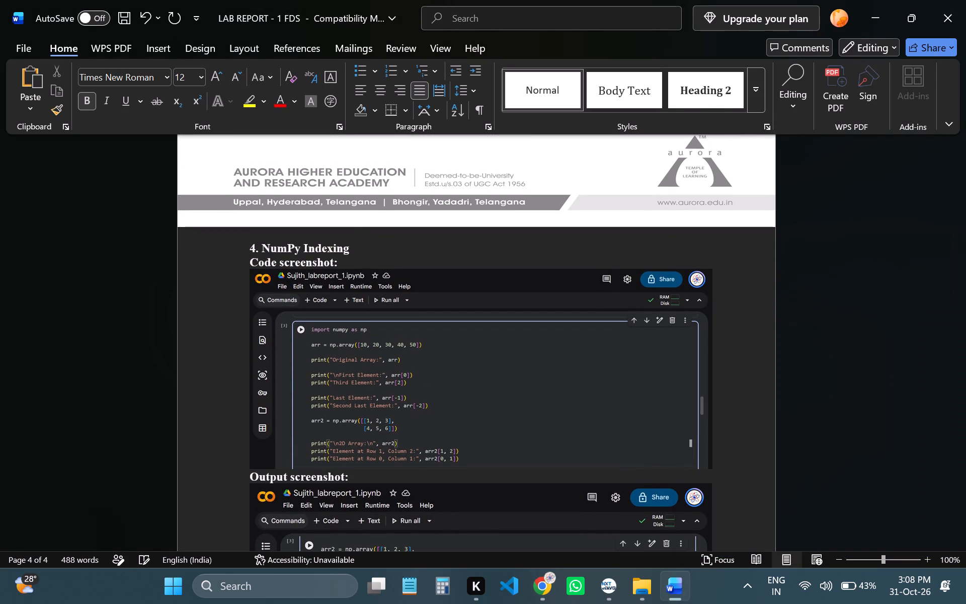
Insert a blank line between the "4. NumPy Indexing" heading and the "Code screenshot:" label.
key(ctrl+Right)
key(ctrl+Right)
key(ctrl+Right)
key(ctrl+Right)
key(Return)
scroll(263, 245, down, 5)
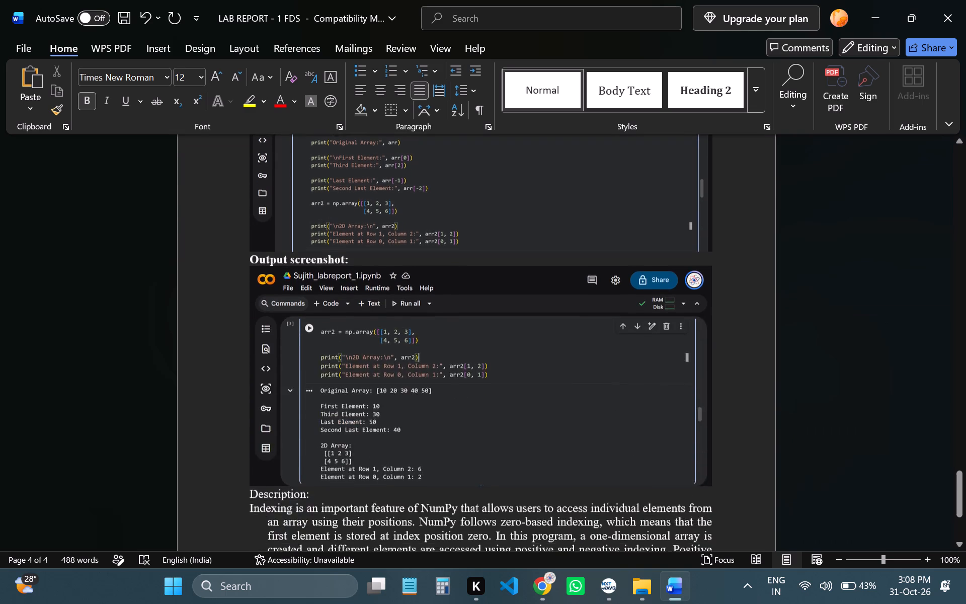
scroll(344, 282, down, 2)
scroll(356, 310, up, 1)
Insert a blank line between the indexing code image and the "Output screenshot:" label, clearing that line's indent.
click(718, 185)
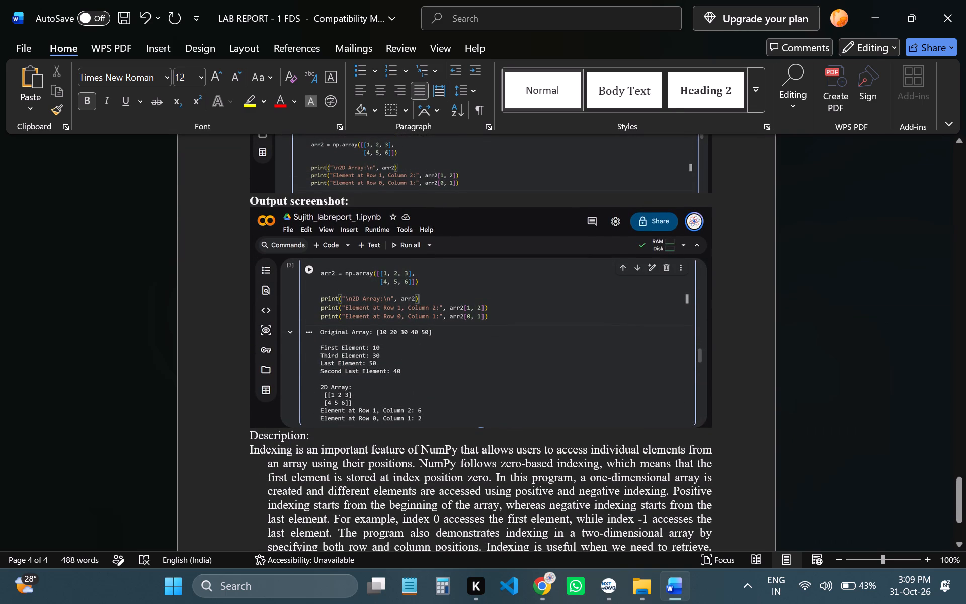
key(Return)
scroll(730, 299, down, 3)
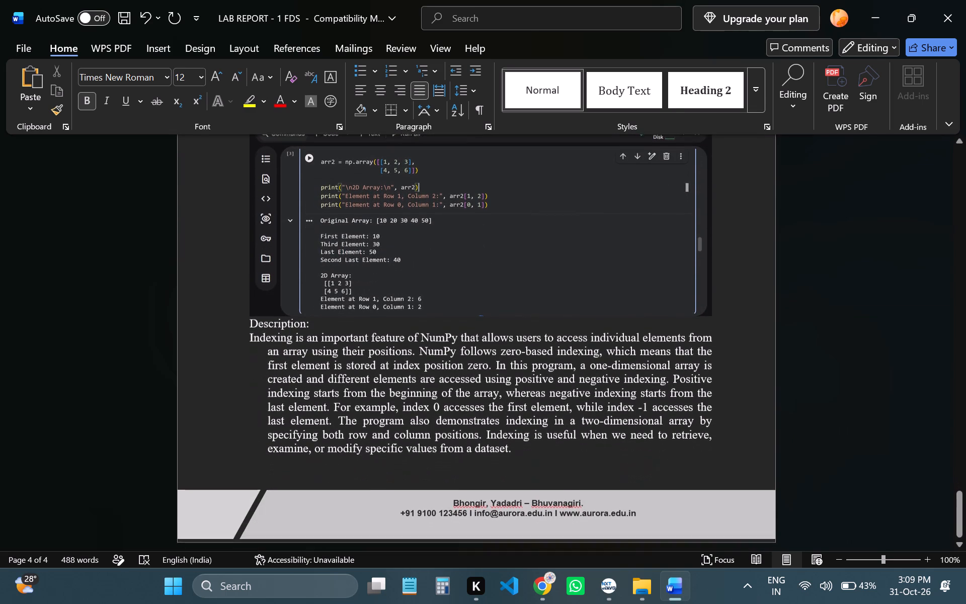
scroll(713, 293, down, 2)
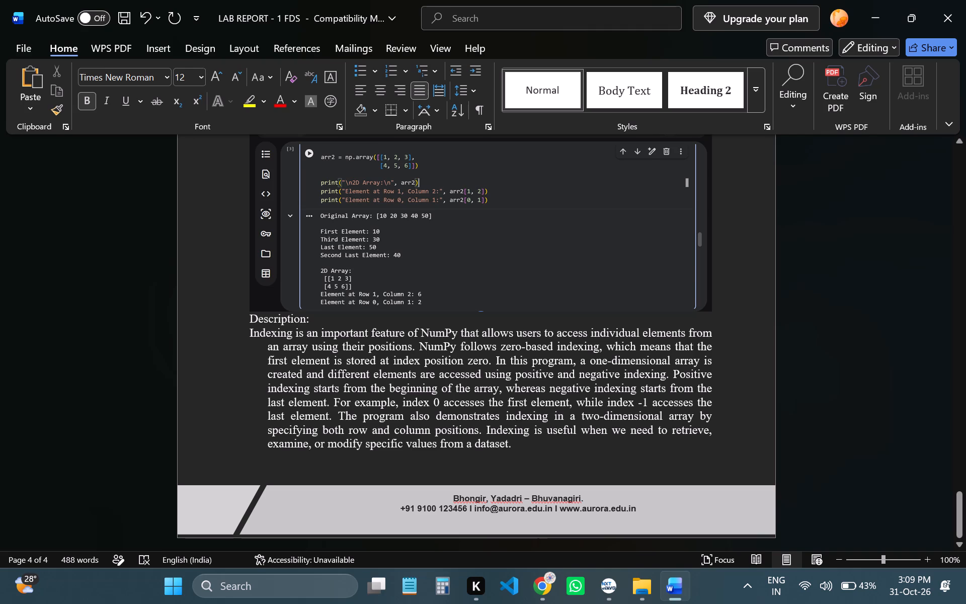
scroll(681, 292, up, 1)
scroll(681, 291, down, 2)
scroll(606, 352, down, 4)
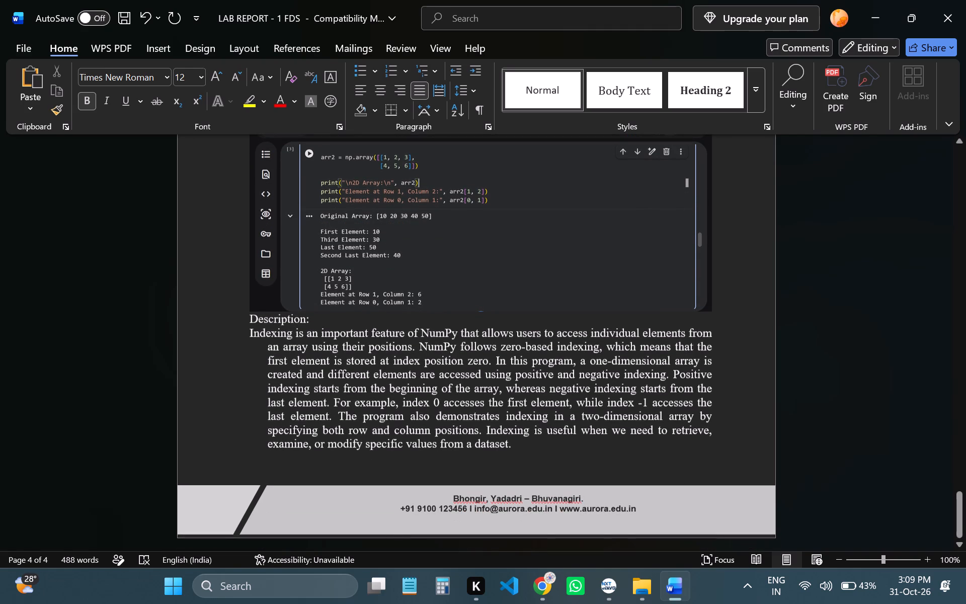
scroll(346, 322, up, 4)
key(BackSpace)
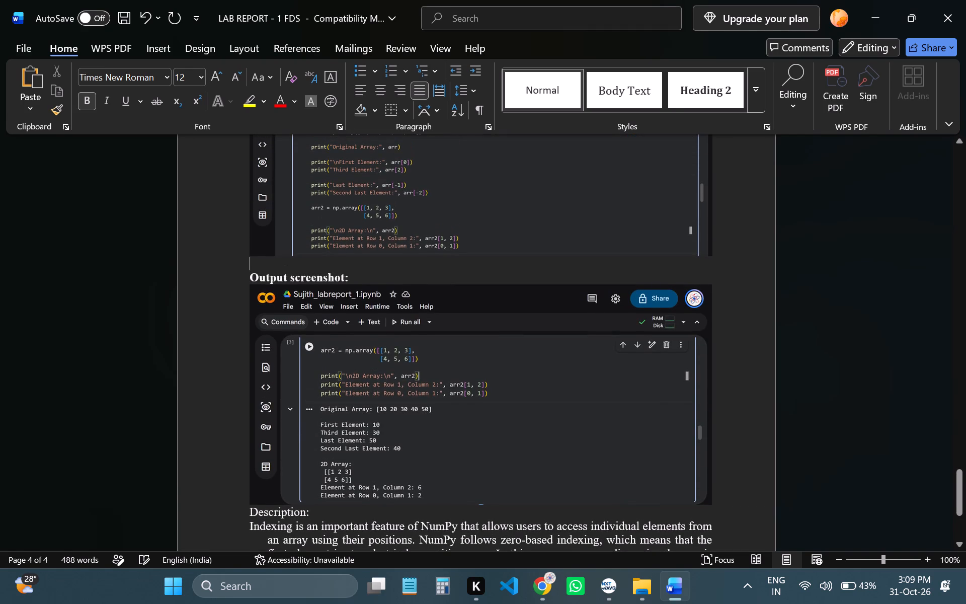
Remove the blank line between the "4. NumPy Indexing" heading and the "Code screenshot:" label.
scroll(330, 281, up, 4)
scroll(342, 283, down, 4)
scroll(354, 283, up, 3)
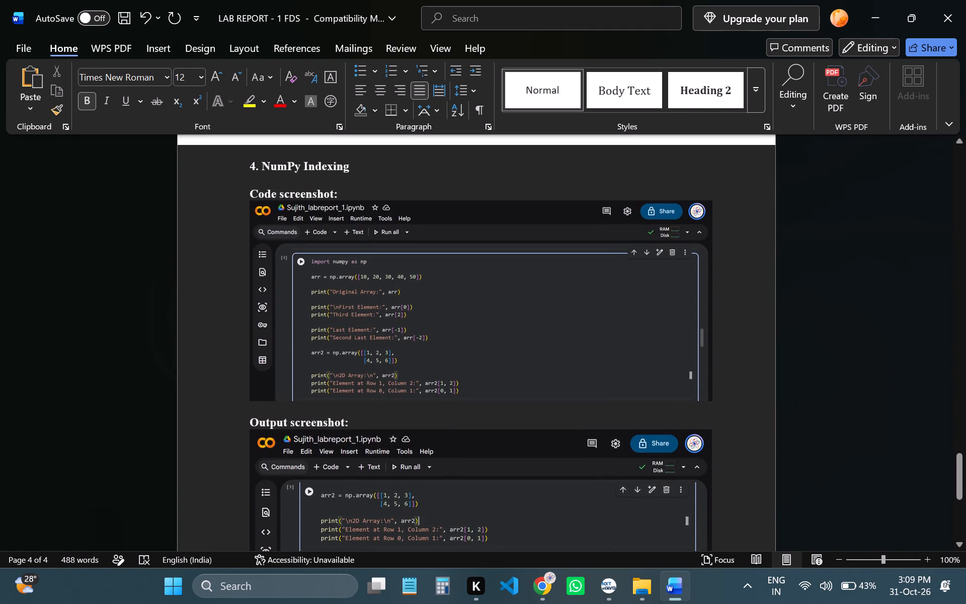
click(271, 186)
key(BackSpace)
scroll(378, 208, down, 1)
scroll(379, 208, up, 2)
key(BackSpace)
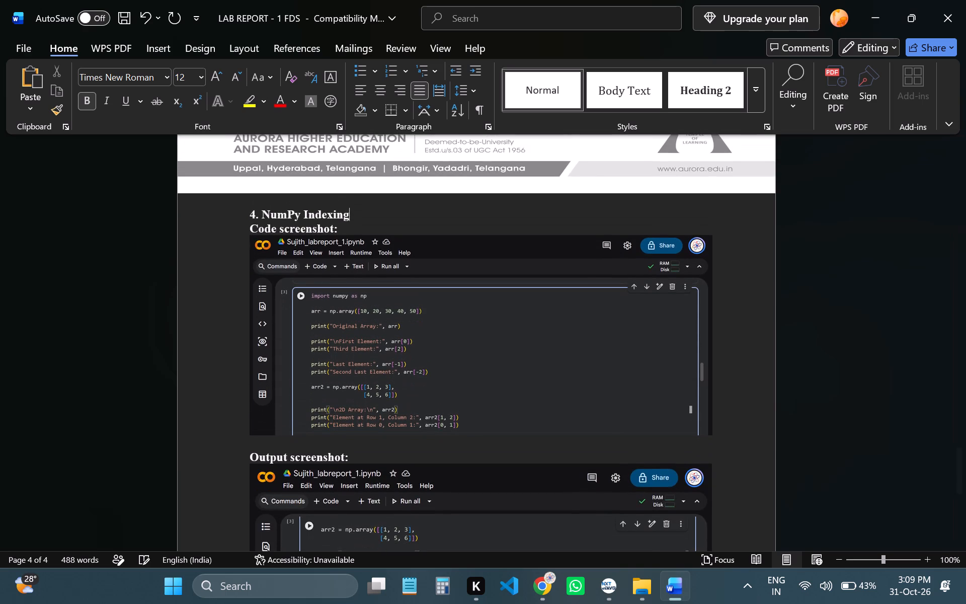
Add four empty lines after the end of the NumPy Indexing description.
scroll(379, 212, down, 12)
scroll(509, 301, down, 2)
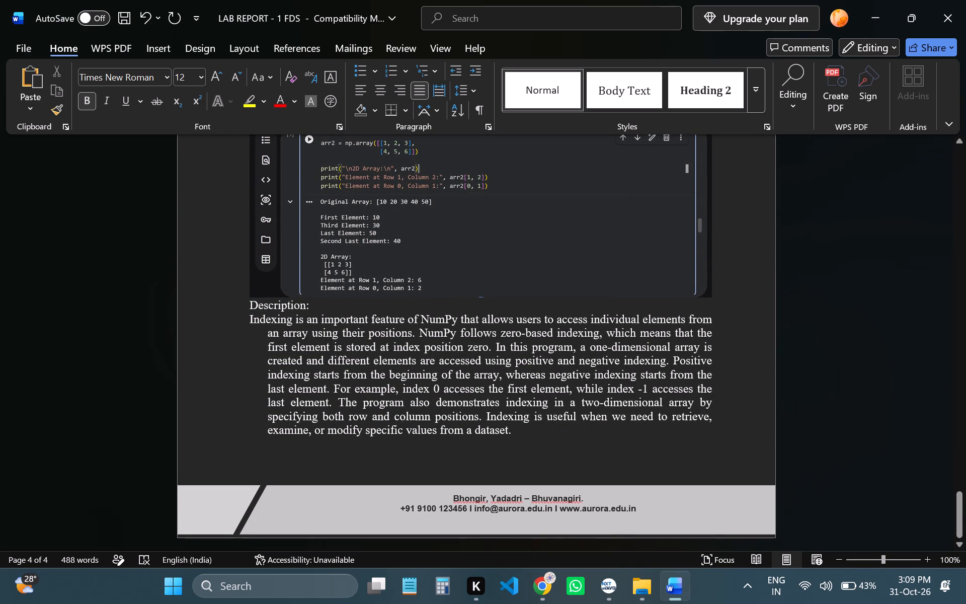
scroll(537, 363, down, 2)
click(556, 436)
key(Return)
key(Return)
key(Return)
key(Return)
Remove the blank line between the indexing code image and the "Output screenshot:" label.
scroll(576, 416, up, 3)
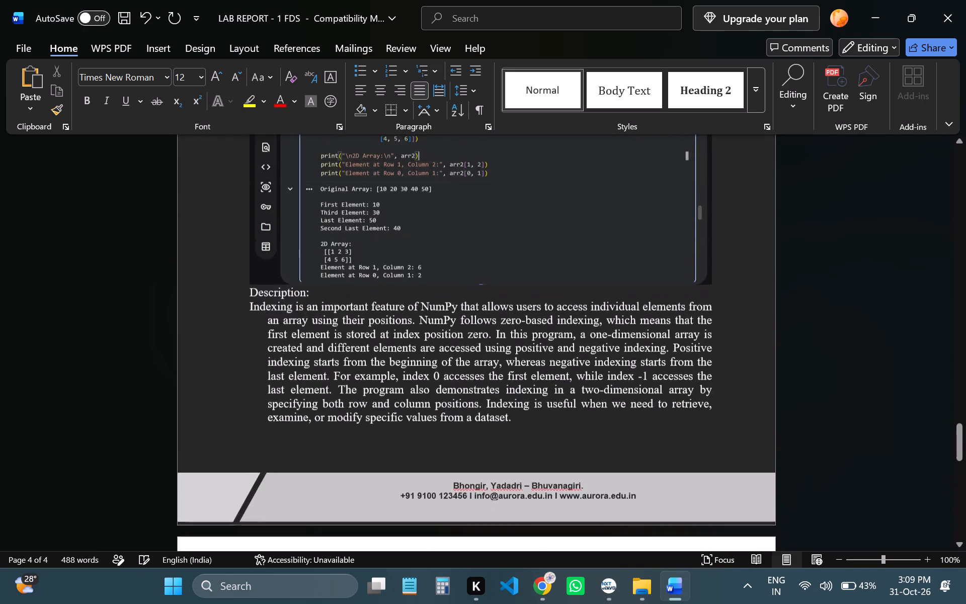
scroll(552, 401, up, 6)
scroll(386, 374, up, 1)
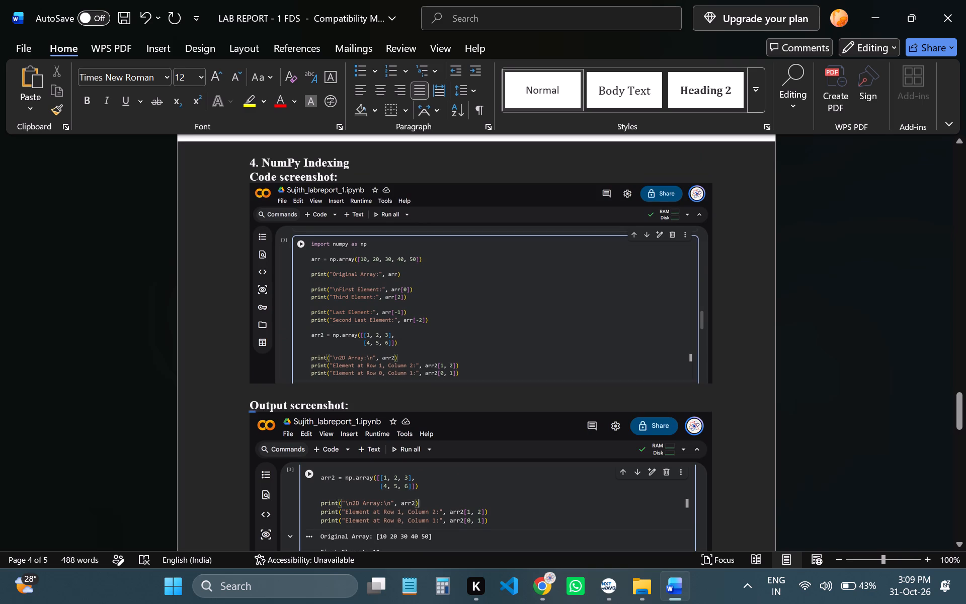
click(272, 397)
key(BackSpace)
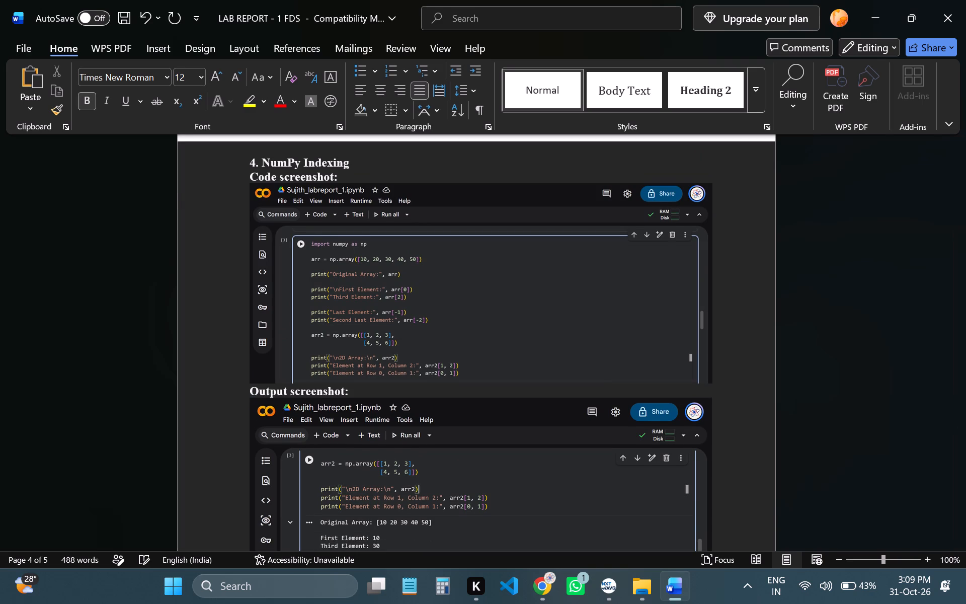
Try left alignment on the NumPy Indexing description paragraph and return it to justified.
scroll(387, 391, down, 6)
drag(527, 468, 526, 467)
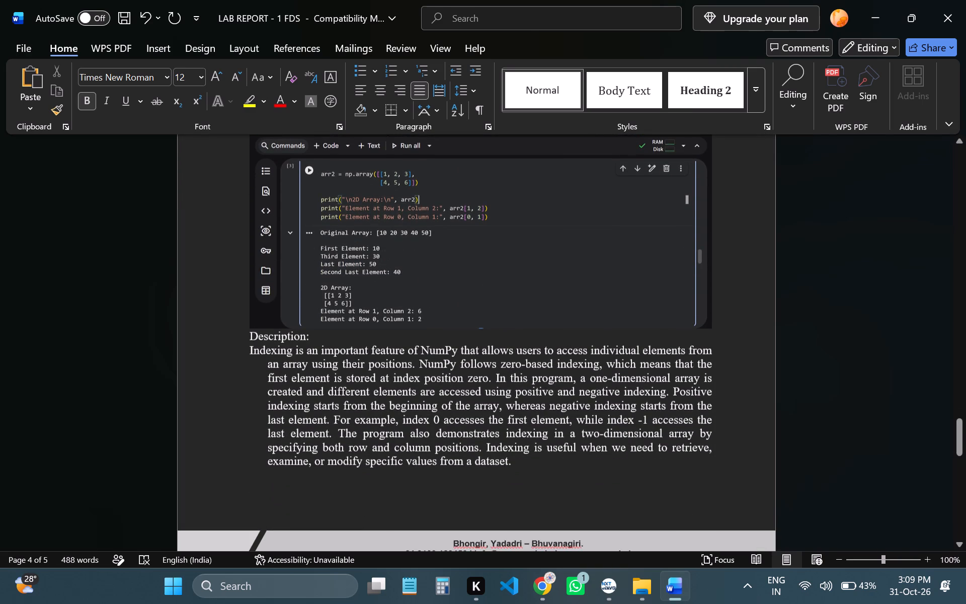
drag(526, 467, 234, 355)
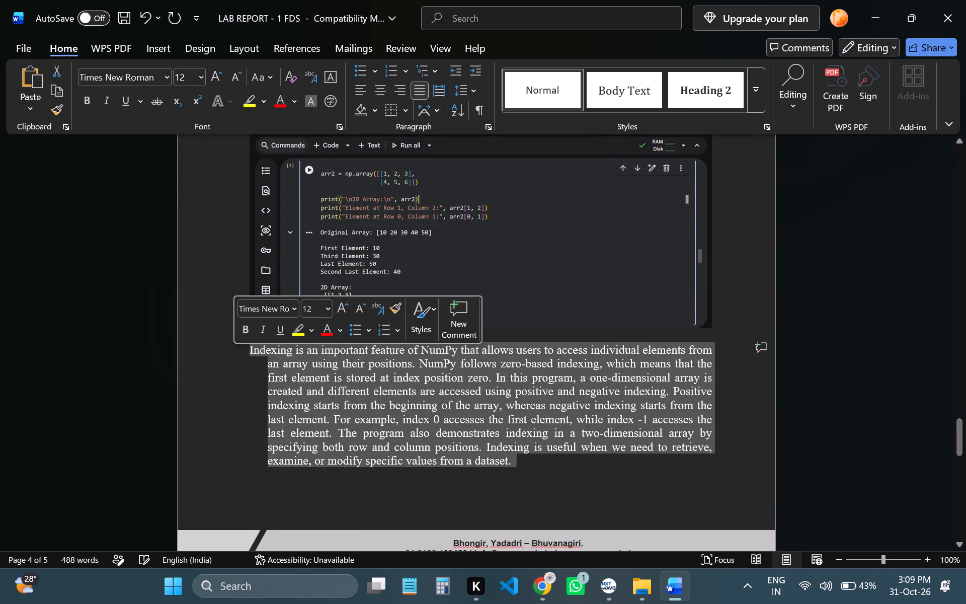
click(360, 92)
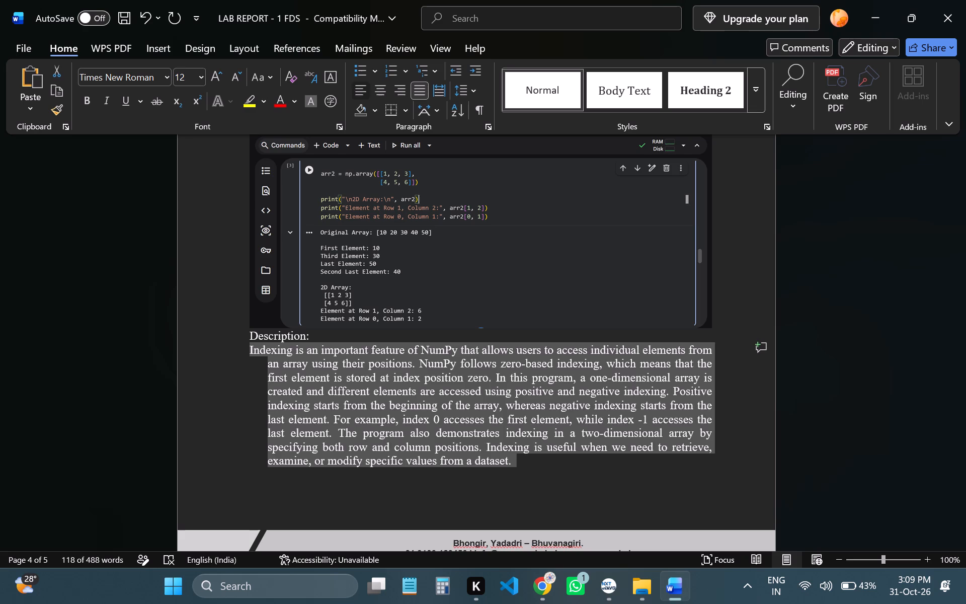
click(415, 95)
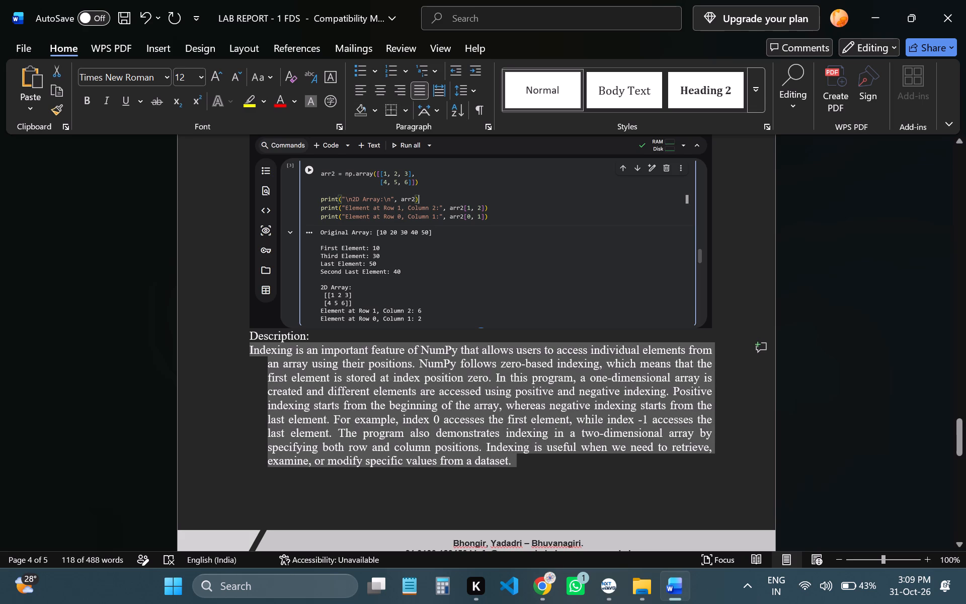
Delete the whole NumPy Indexing description paragraph, keeping the "Description:" label.
click(333, 334)
drag(521, 465, 238, 334)
click(259, 351)
drag(244, 344, 248, 347)
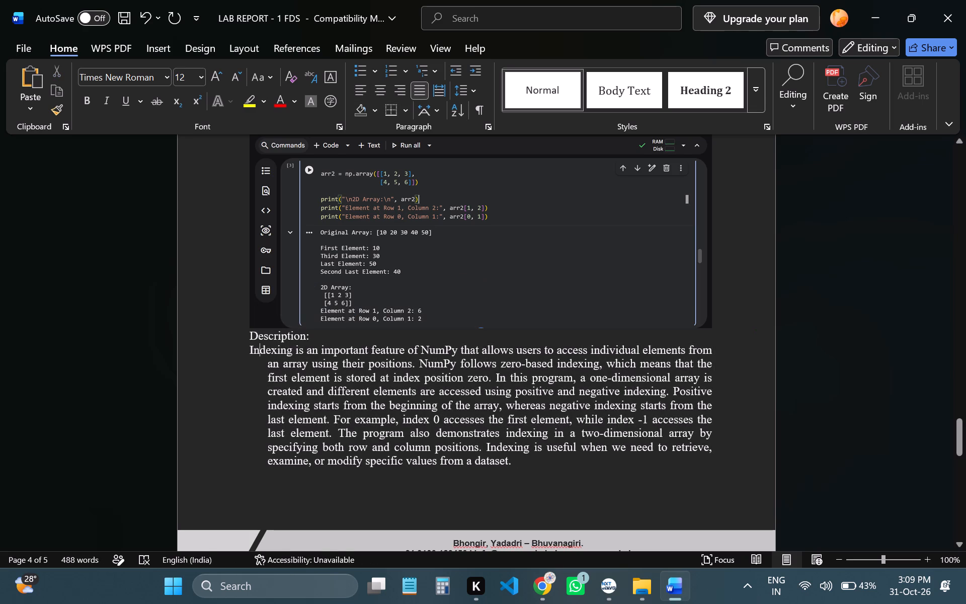
drag(248, 347, 530, 461)
key(BackSpace)
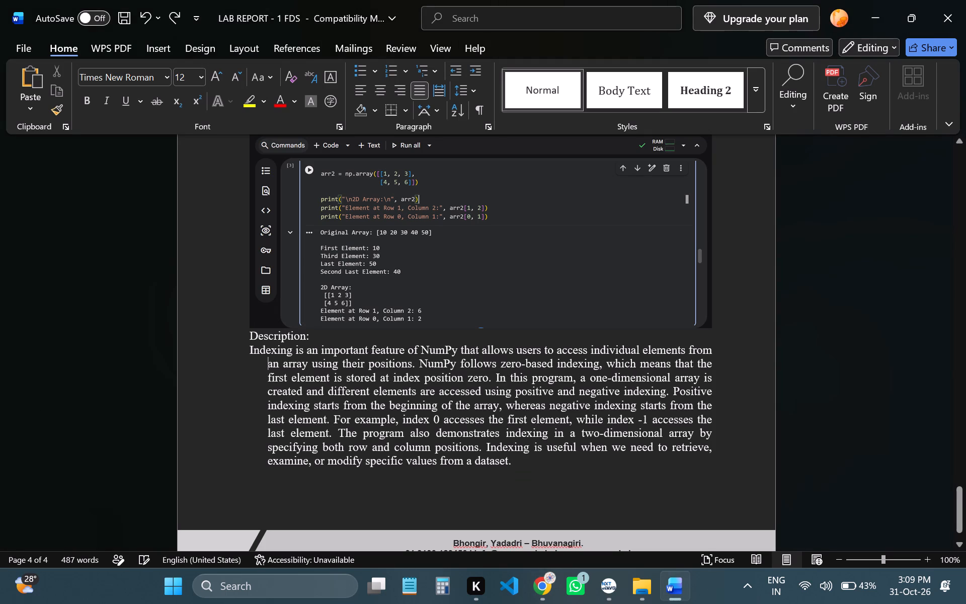
Insert a new line after the last sentence of the indexing description to continue on the following page.
click(409, 461)
scroll(497, 445, down, 10)
click(522, 410)
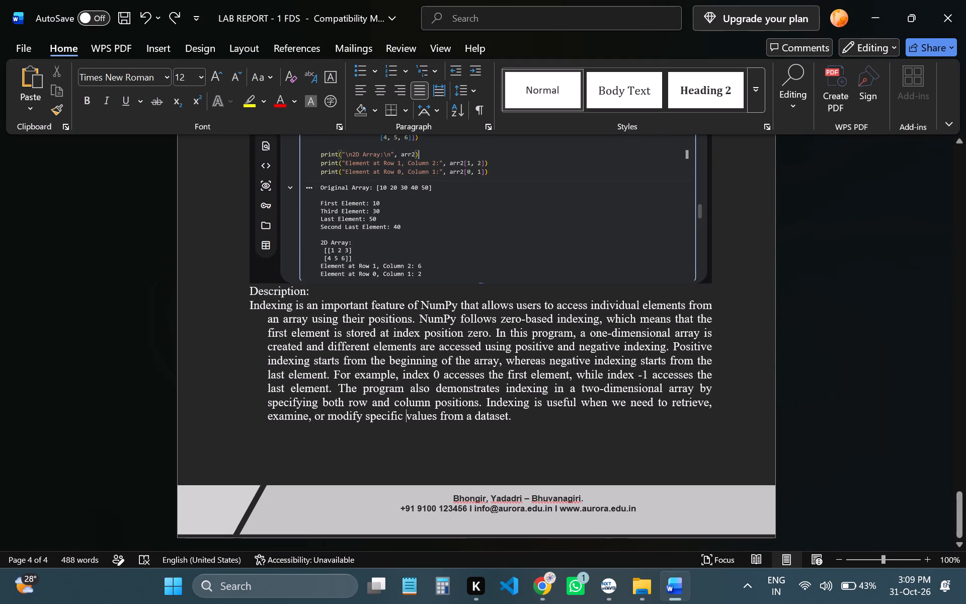
key(Return)
scroll(581, 456, down, 1)
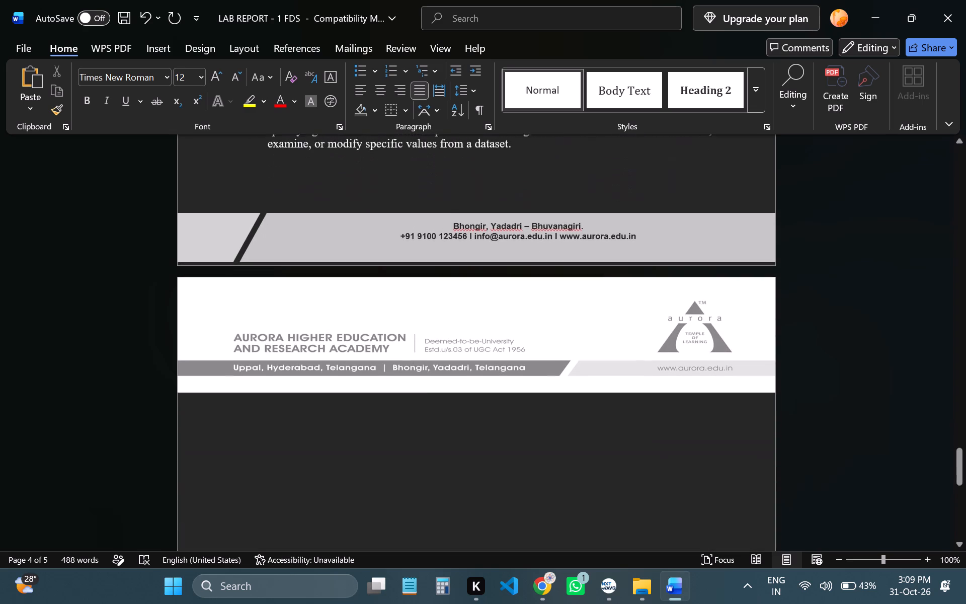
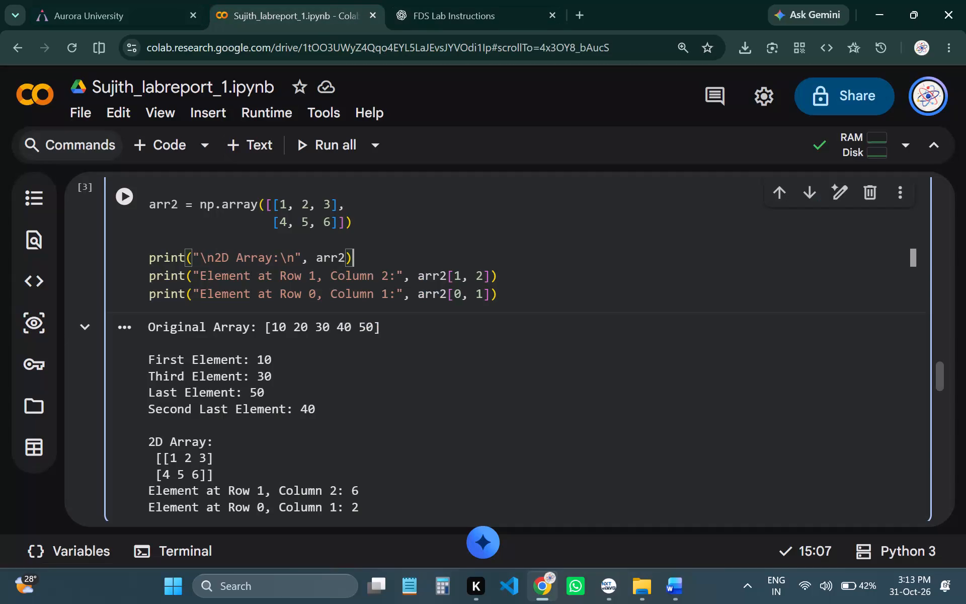
In the Colab notebook's NumPy slicing cell, delete the comment "# Creating a 1D array" and its leftover line.
click(397, 403)
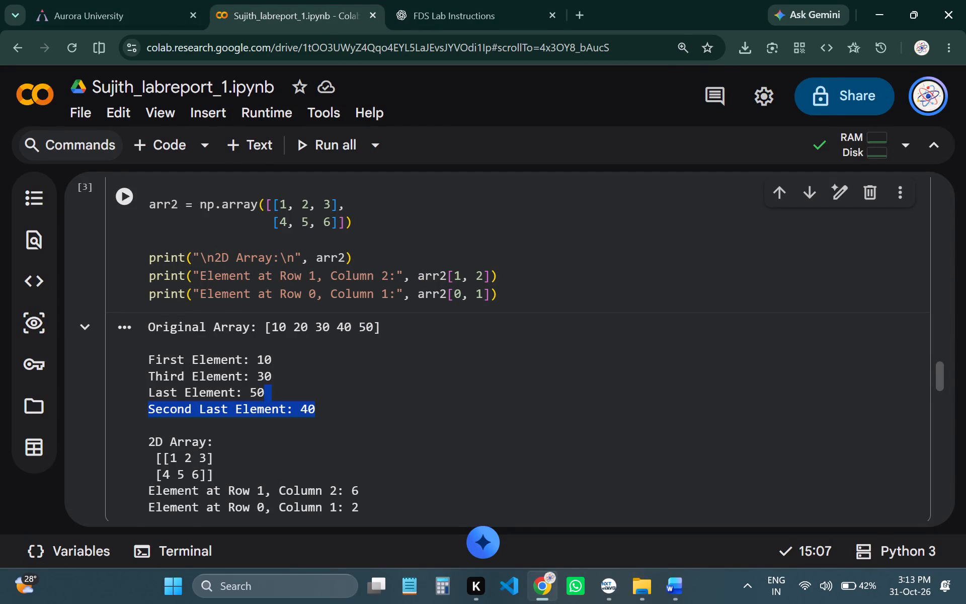
key(ctrl+minus)
scroll(410, 397, down, 2)
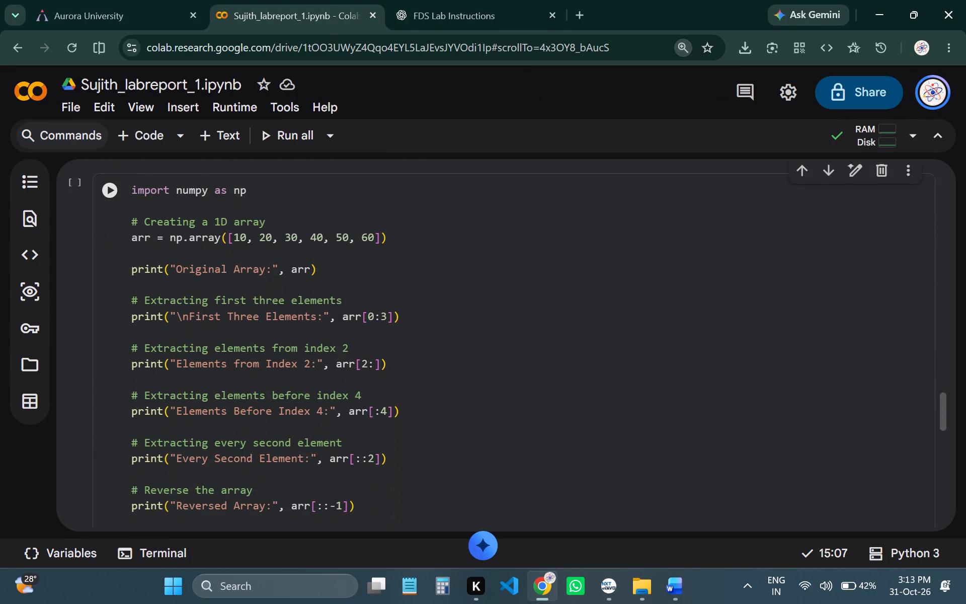
scroll(410, 397, down, 2)
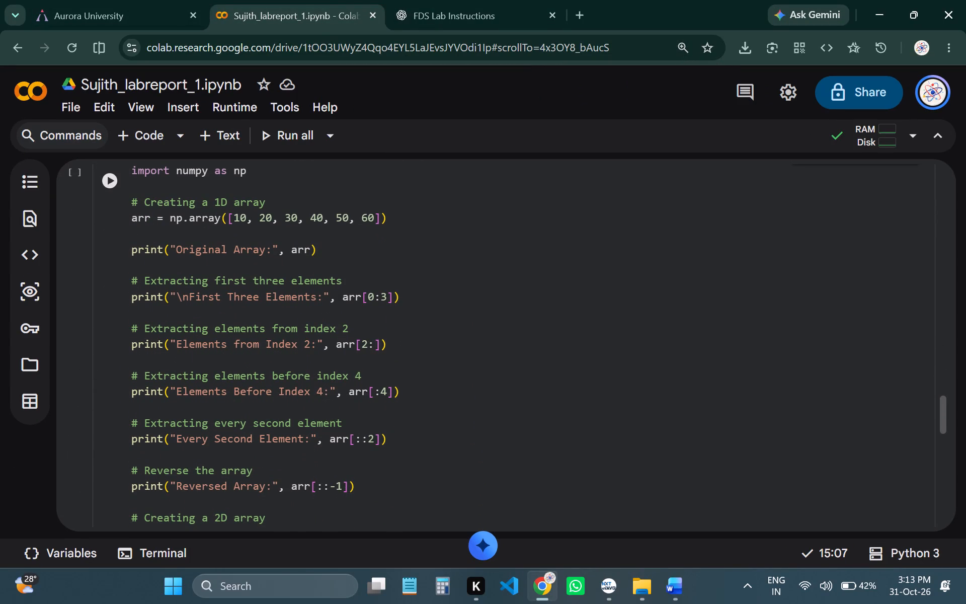
click(304, 207)
drag(299, 205, 21, 200)
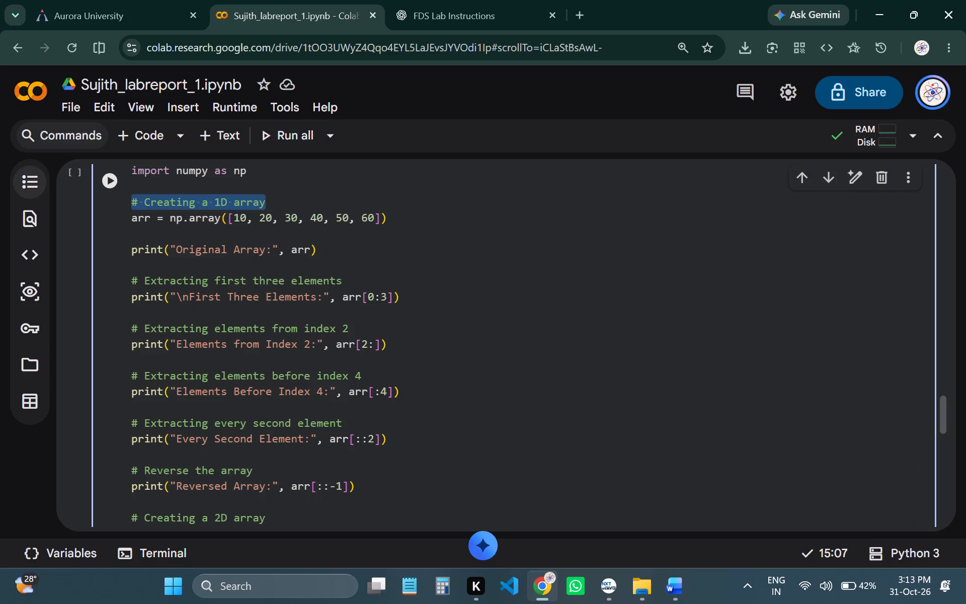
key(BackSpace)
key(BackSpace)
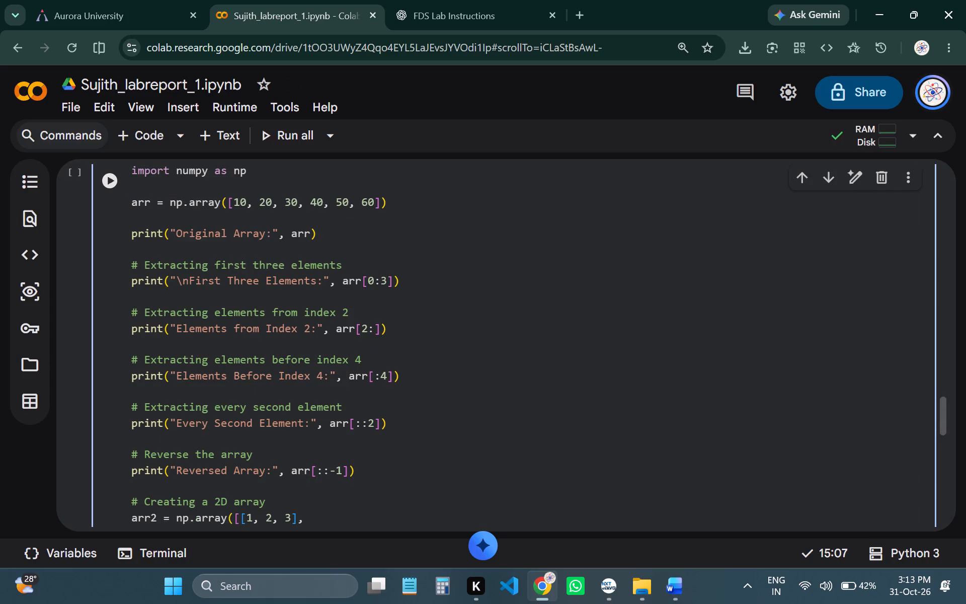
Share the notebook with general access set to "Anyone with the link".
click(873, 92)
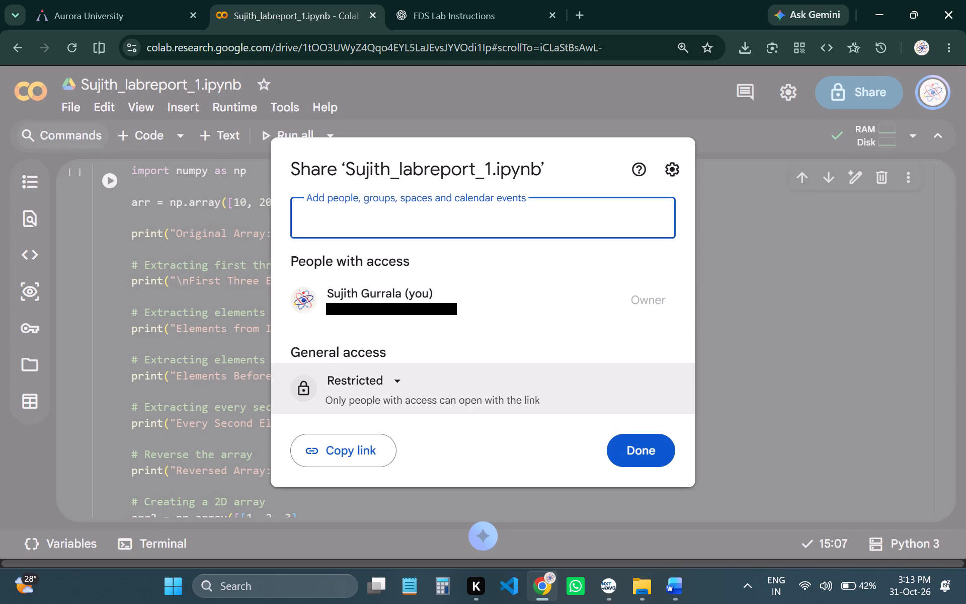
click(376, 379)
click(419, 463)
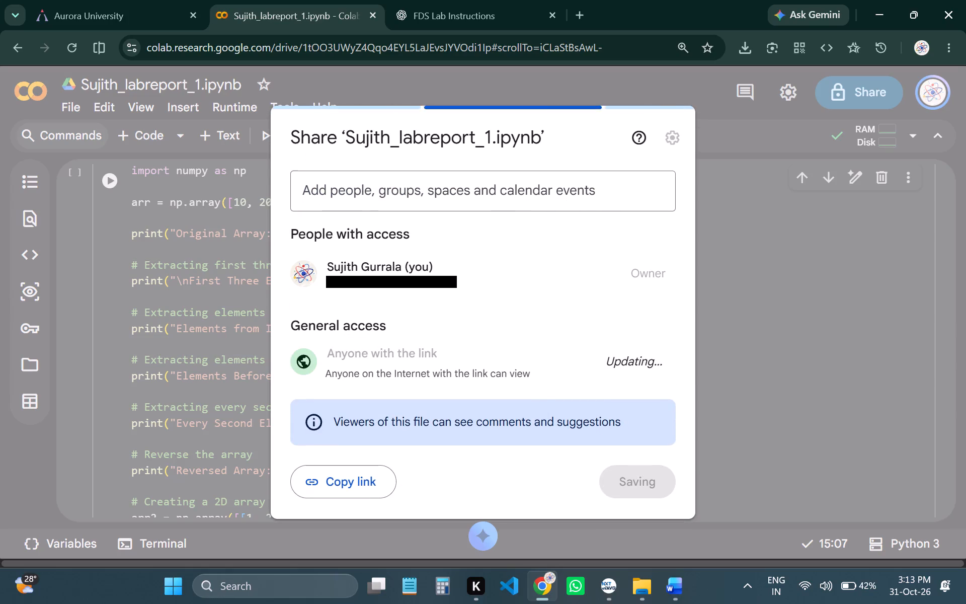
click(868, 405)
Delete the slicing cell's comments about extracting the first three elements, elements from index 2, and elements before index 4.
drag(361, 261, 32, 266)
key(BackSpace)
key(BackSpace)
drag(372, 299, 0, 278)
key(BackSpace)
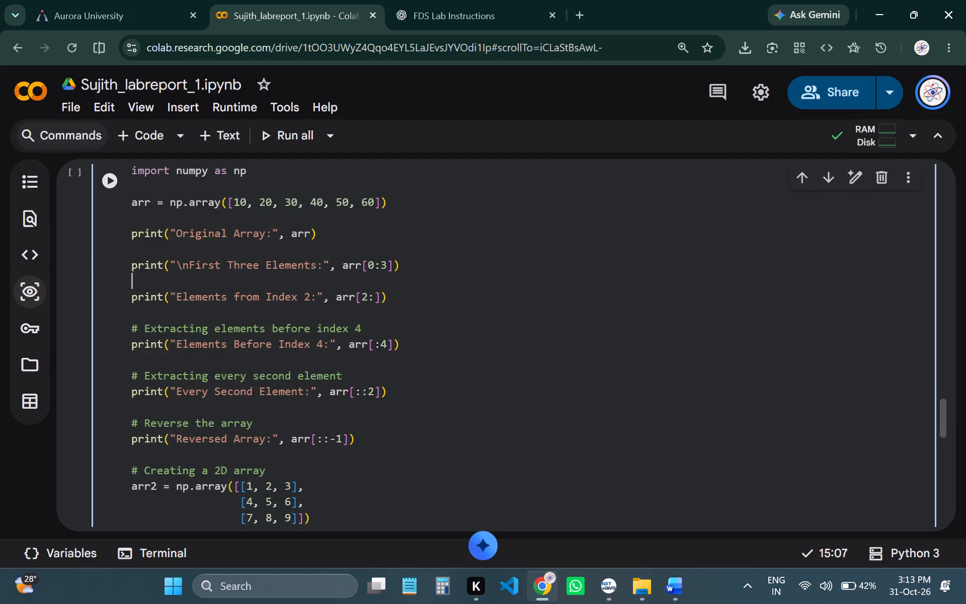
drag(393, 338, 147, 329)
click(375, 335)
drag(392, 328, 192, 328)
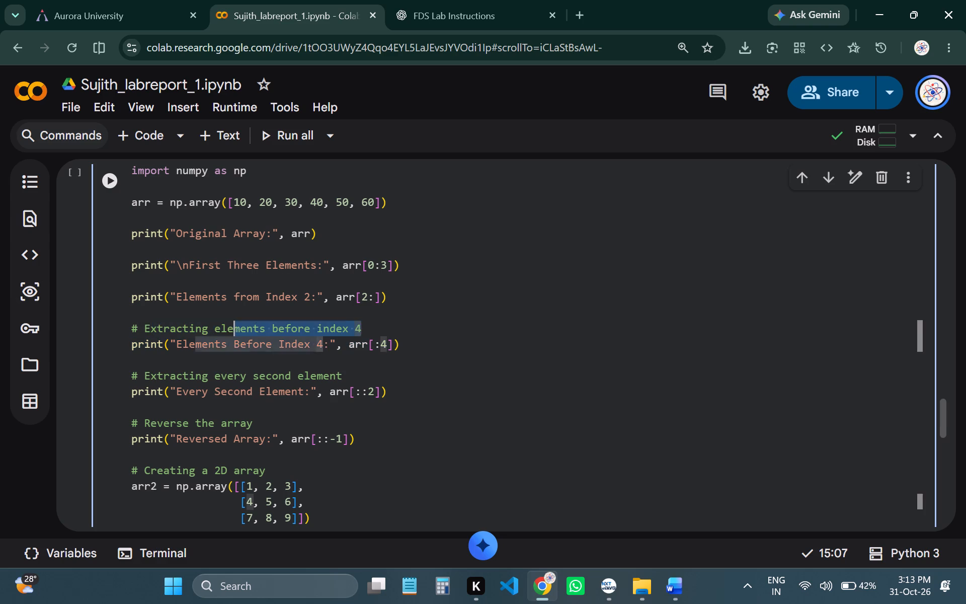
drag(192, 328, 8, 327)
key(BackSpace)
key(BackSpace)
Delete the comments "# Extracting every second element", "# Reverse the array" and "# Creating a 2D array" from the slicing cell.
drag(345, 358, 0, 314)
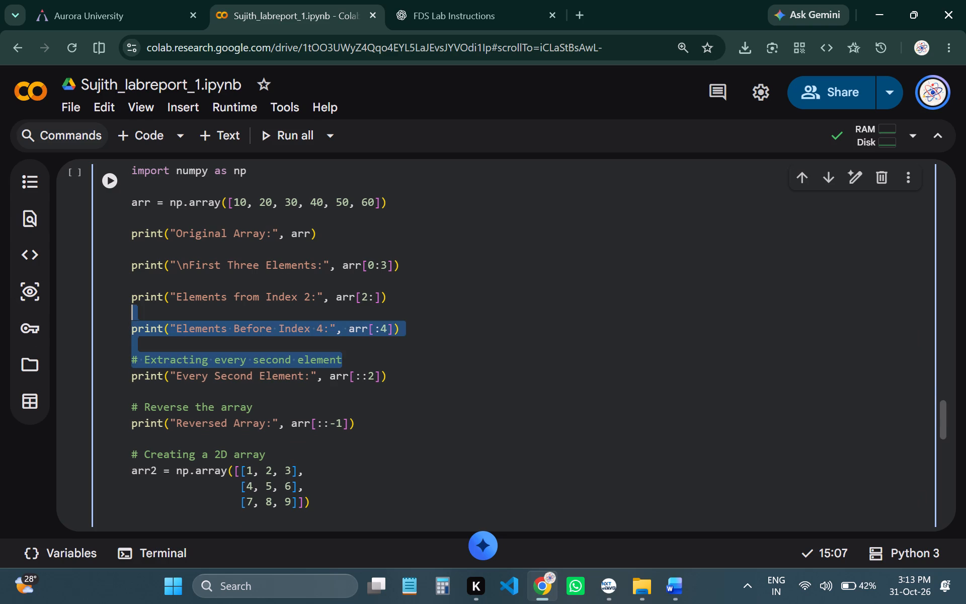
drag(0, 314, 0, 353)
key(BackSpace)
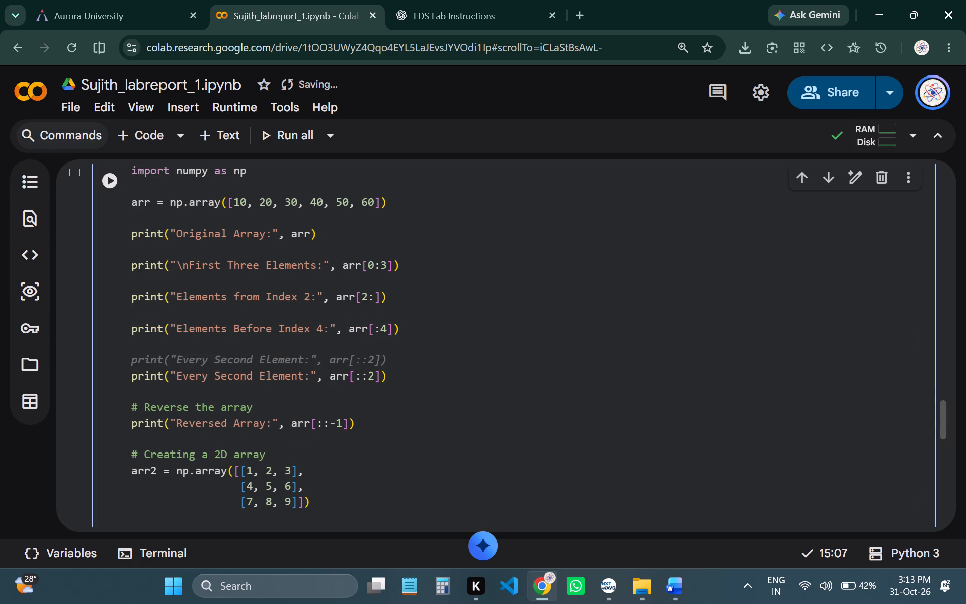
key(BackSpace)
drag(263, 391, 43, 375)
key(BackSpace)
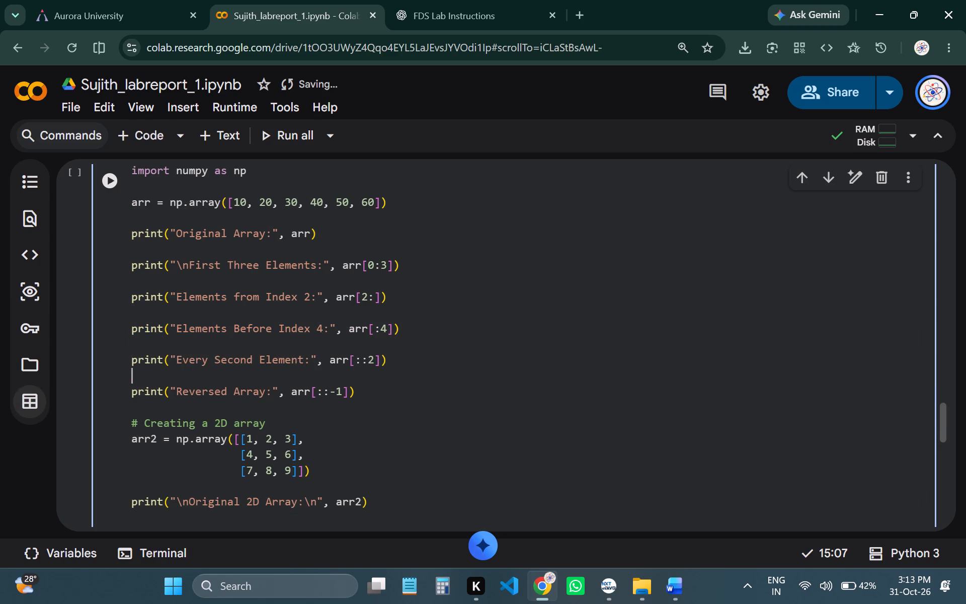
drag(267, 423, 63, 390)
click(63, 390)
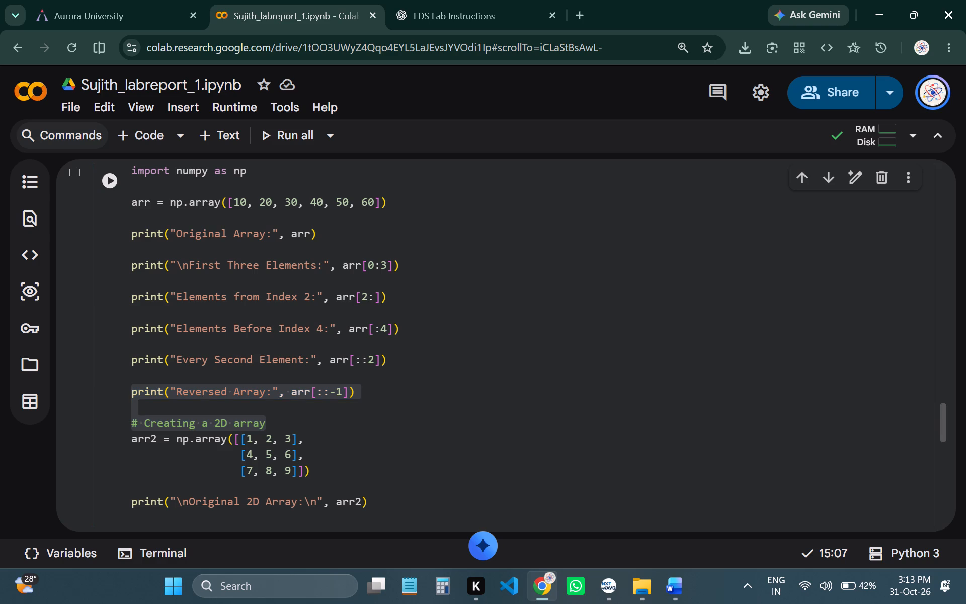
click(221, 410)
drag(285, 417, 122, 407)
key(BackSpace)
Delete the comment "# Slicing rows and columns" and the extra blank line it leaves.
scroll(236, 420, down, 1)
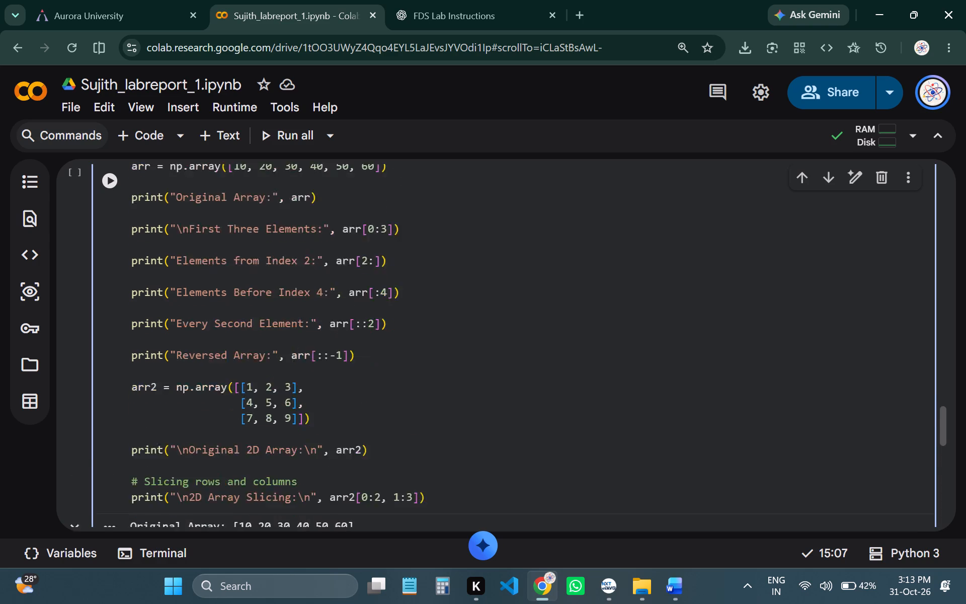
scroll(246, 420, down, 1)
drag(309, 317, 0, 317)
key(BackSpace)
scroll(273, 383, up, 1)
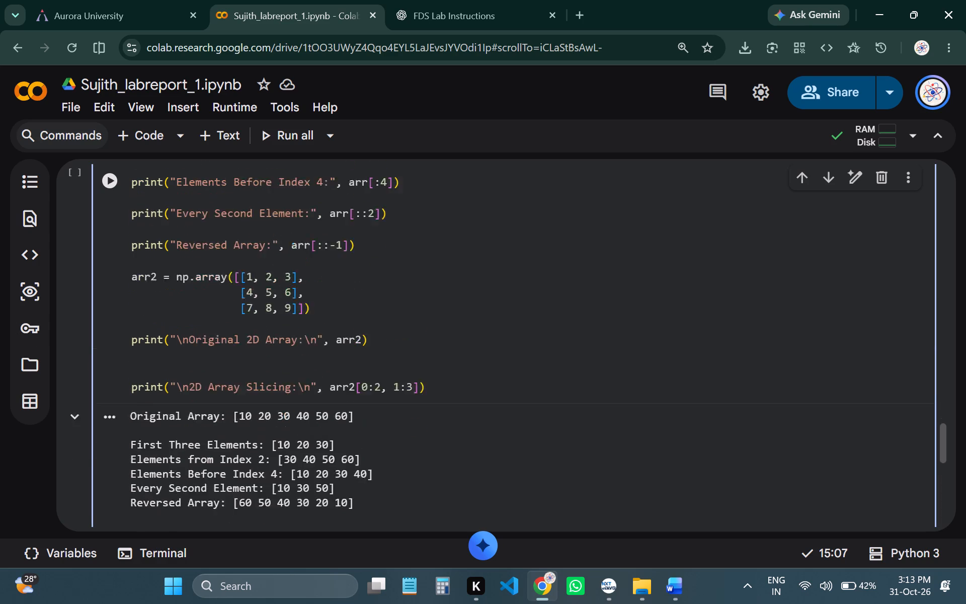
scroll(281, 383, up, 1)
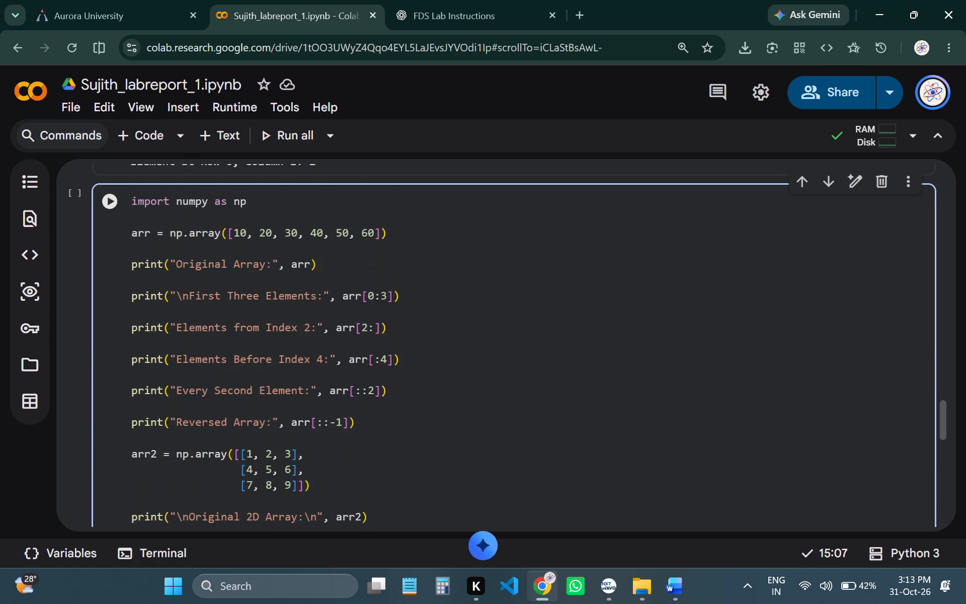
key(BackSpace)
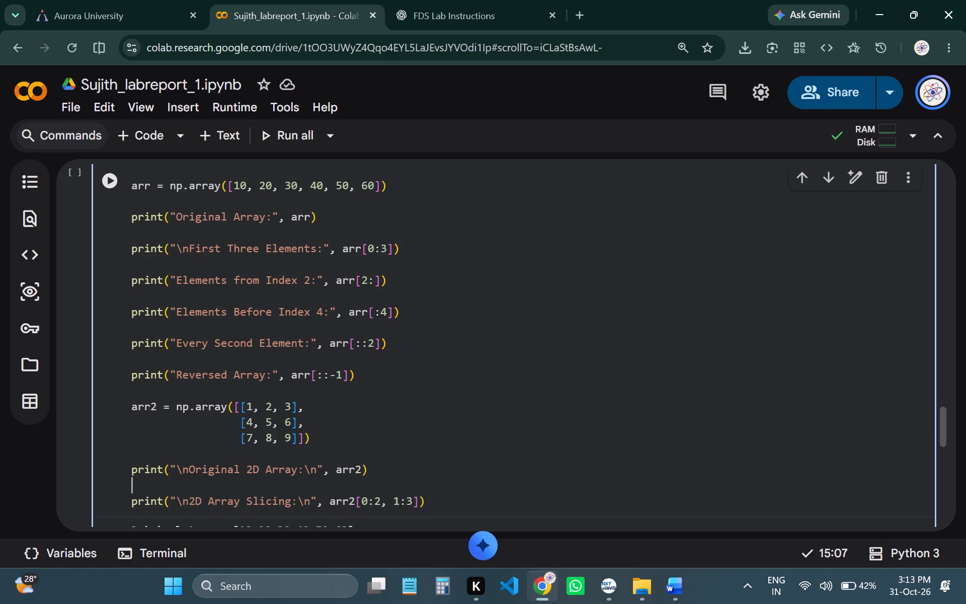
Capture a screenshot of the Colab page showing the complete NumPy slicing code.
key(ctrl+minus)
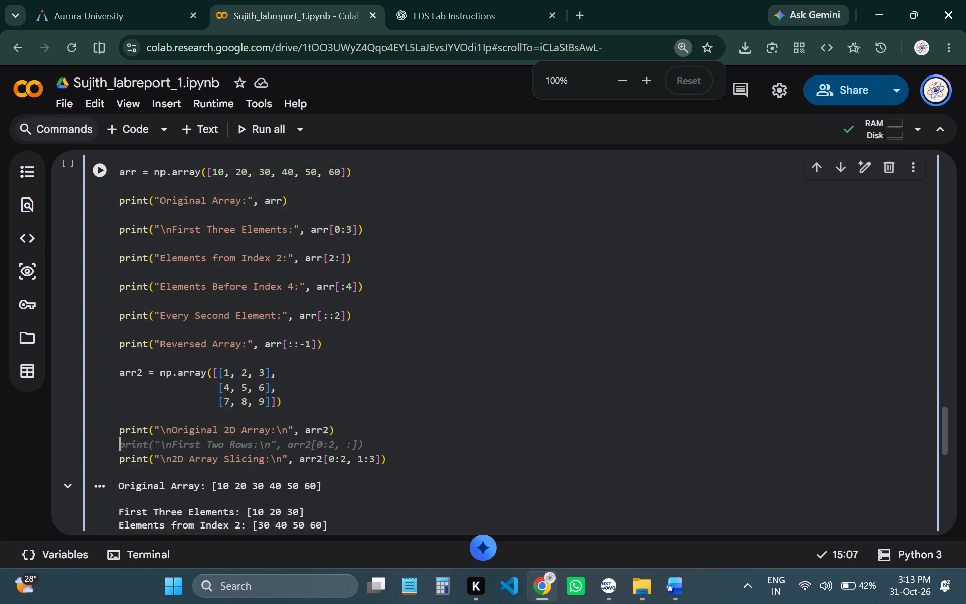
scroll(341, 400, up, 1)
click(374, 446)
scroll(374, 446, up, 1)
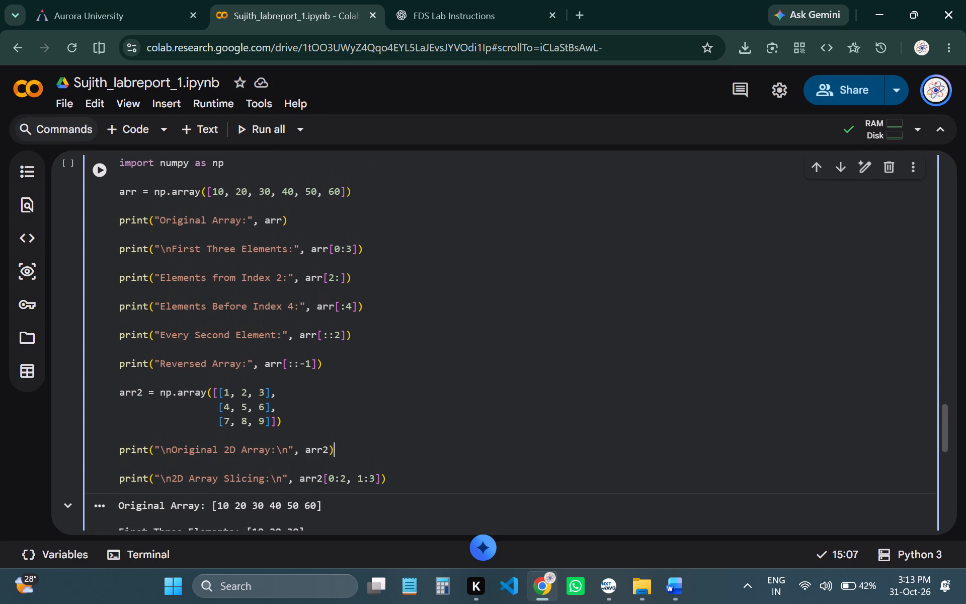
scroll(374, 446, up, 2)
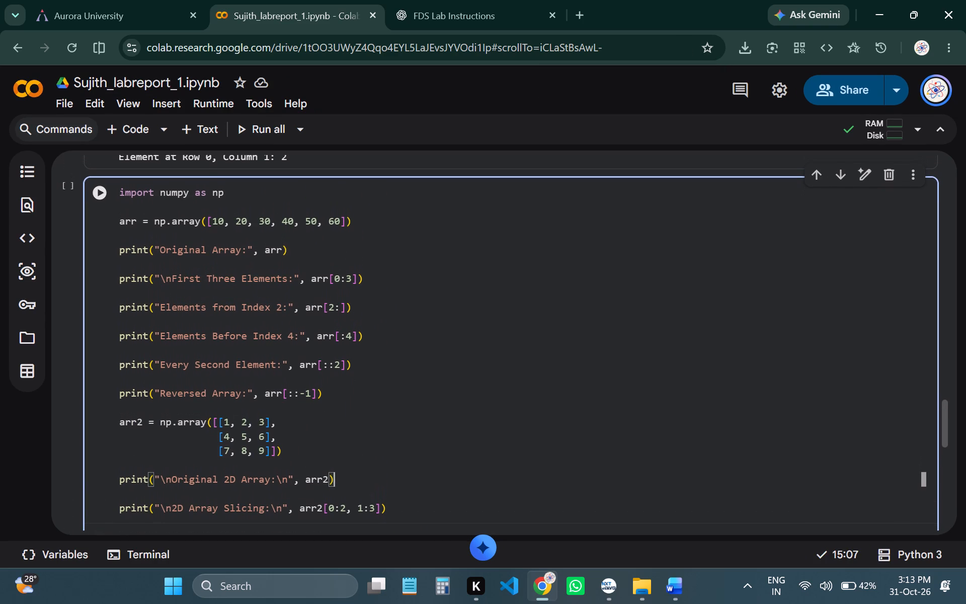
scroll(374, 446, up, 1)
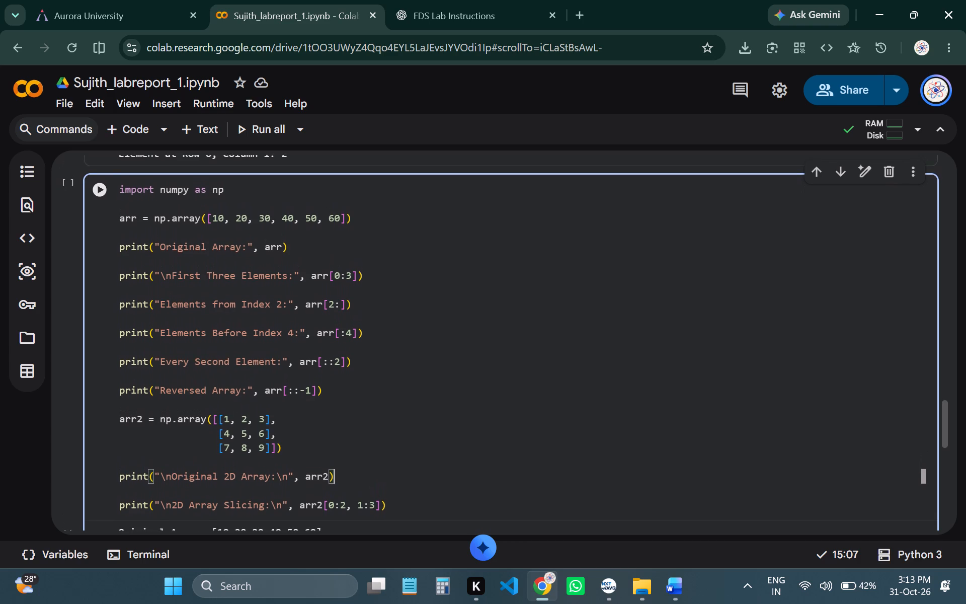
key(shift+super+s)
drag(3, 68, 965, 567)
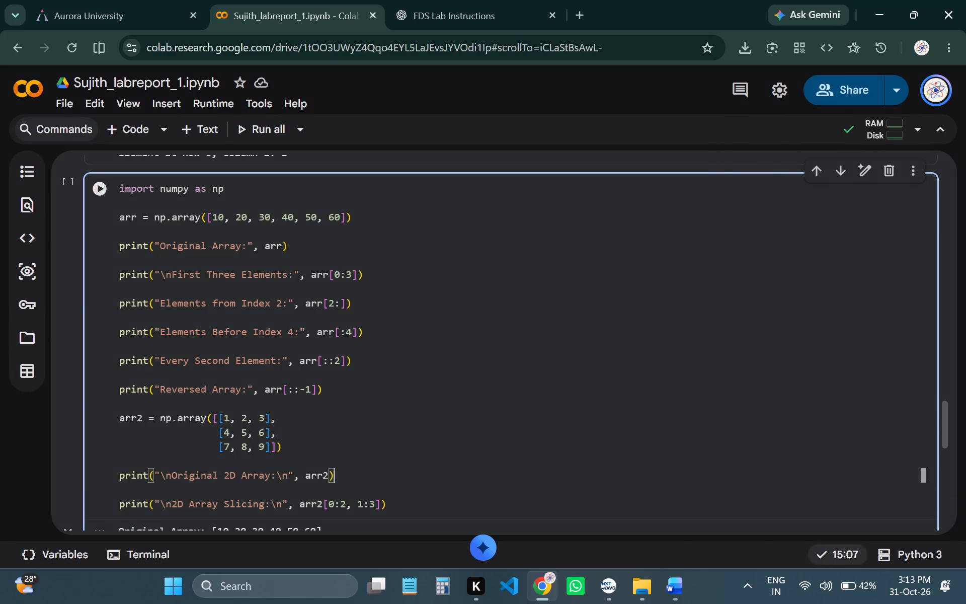
Switch to the Word report and paste the slicing code screenshot on the new page after the indexing description.
key(alt+Tab)
scroll(422, 437, down, 2)
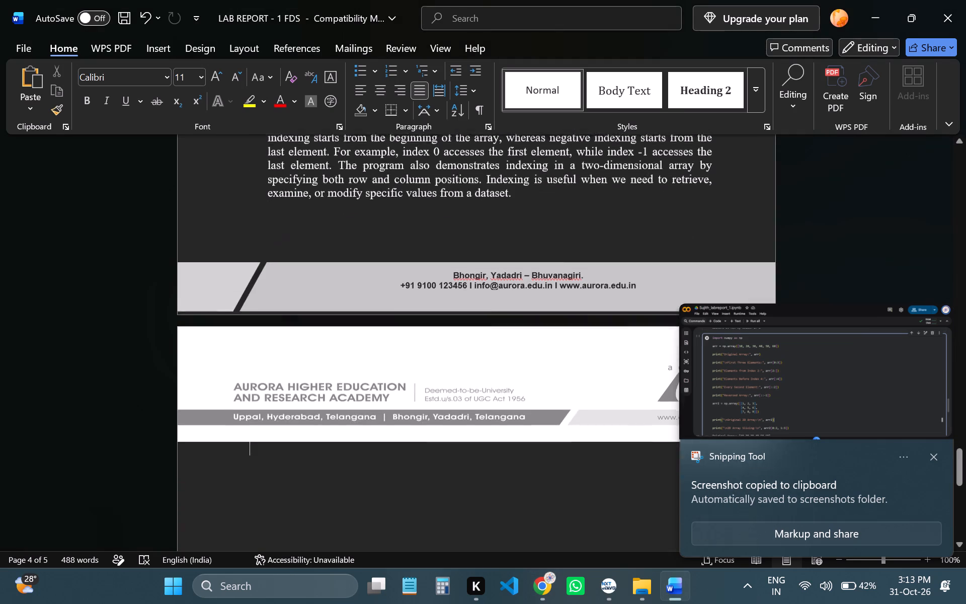
scroll(422, 434, down, 3)
key(ctrl+v)
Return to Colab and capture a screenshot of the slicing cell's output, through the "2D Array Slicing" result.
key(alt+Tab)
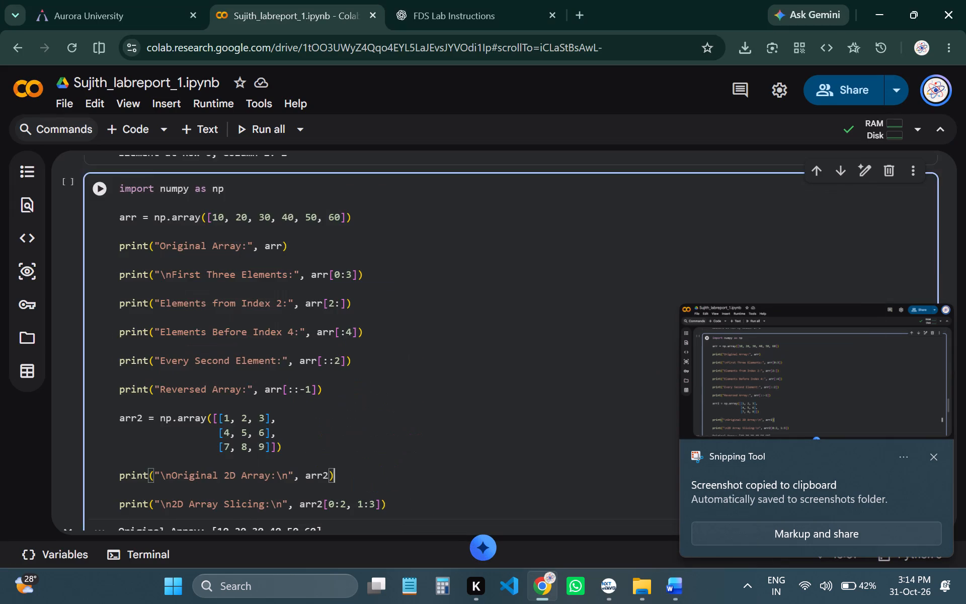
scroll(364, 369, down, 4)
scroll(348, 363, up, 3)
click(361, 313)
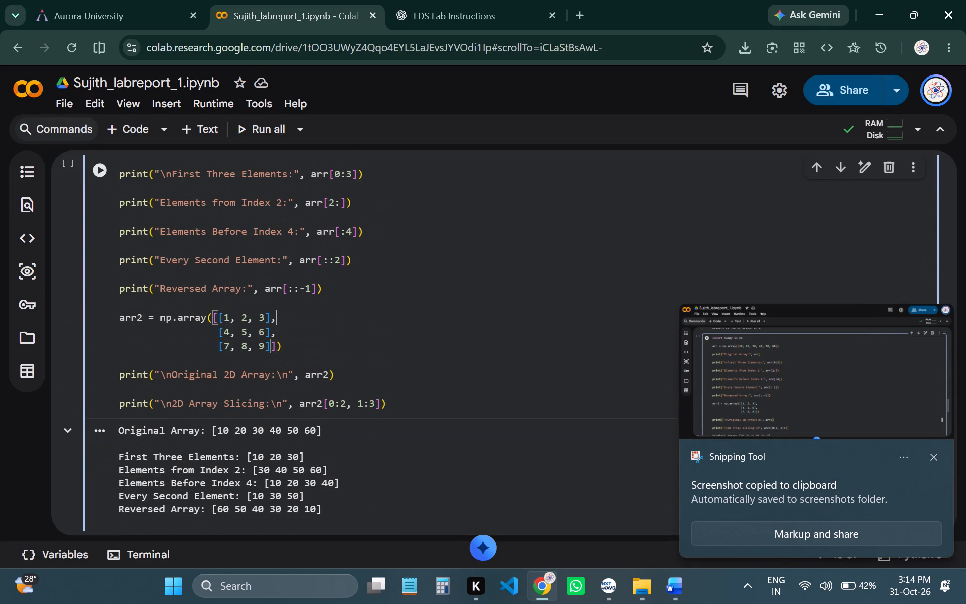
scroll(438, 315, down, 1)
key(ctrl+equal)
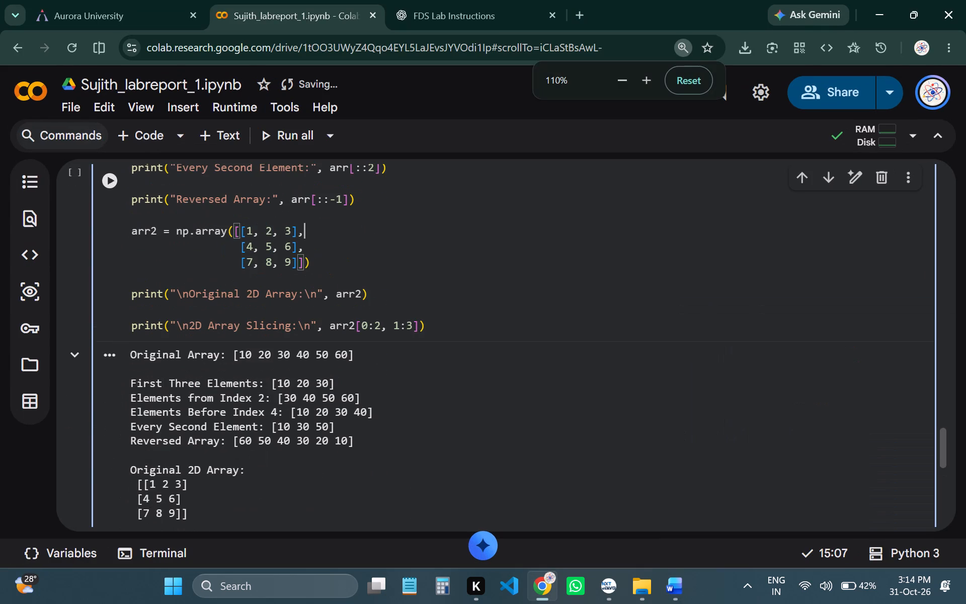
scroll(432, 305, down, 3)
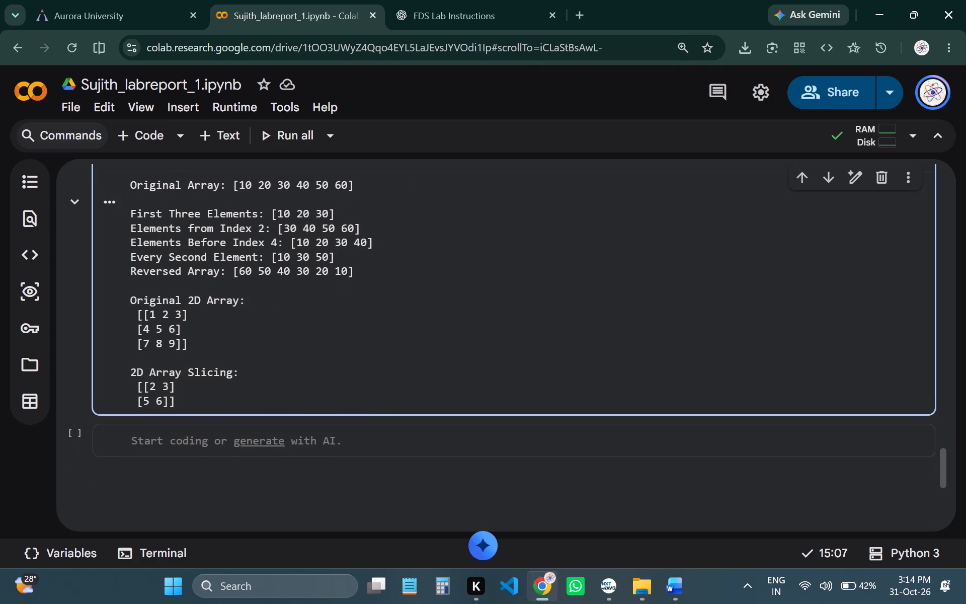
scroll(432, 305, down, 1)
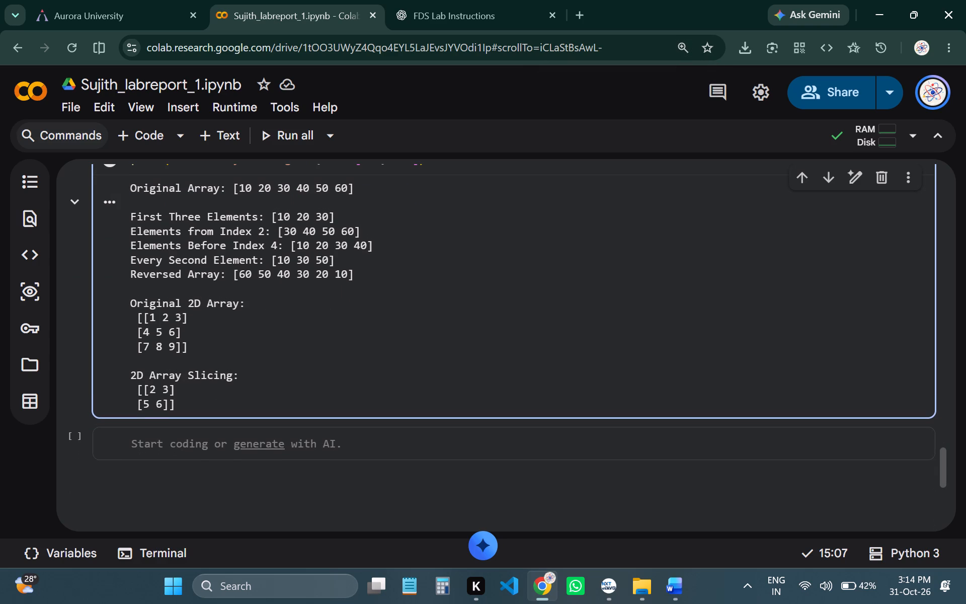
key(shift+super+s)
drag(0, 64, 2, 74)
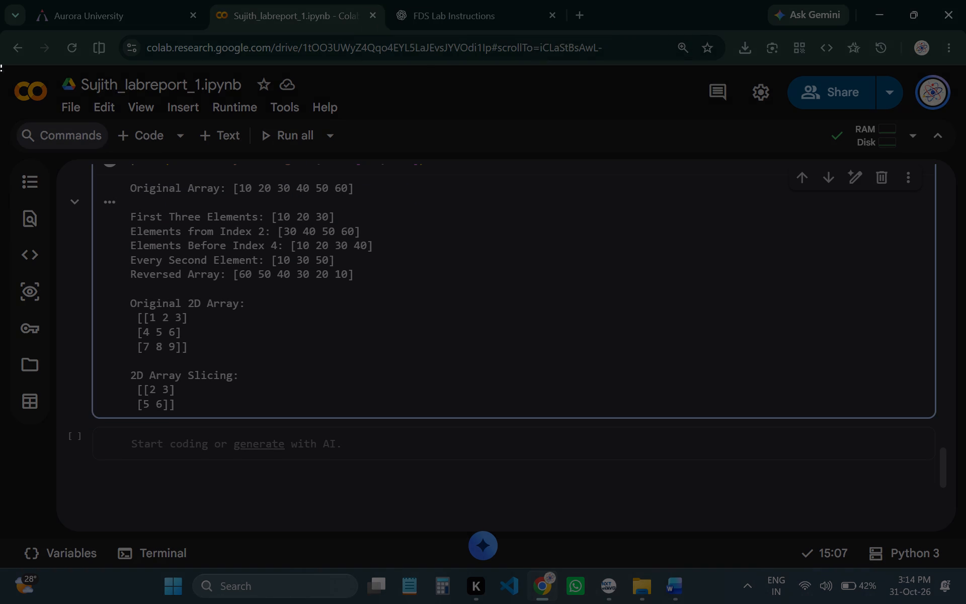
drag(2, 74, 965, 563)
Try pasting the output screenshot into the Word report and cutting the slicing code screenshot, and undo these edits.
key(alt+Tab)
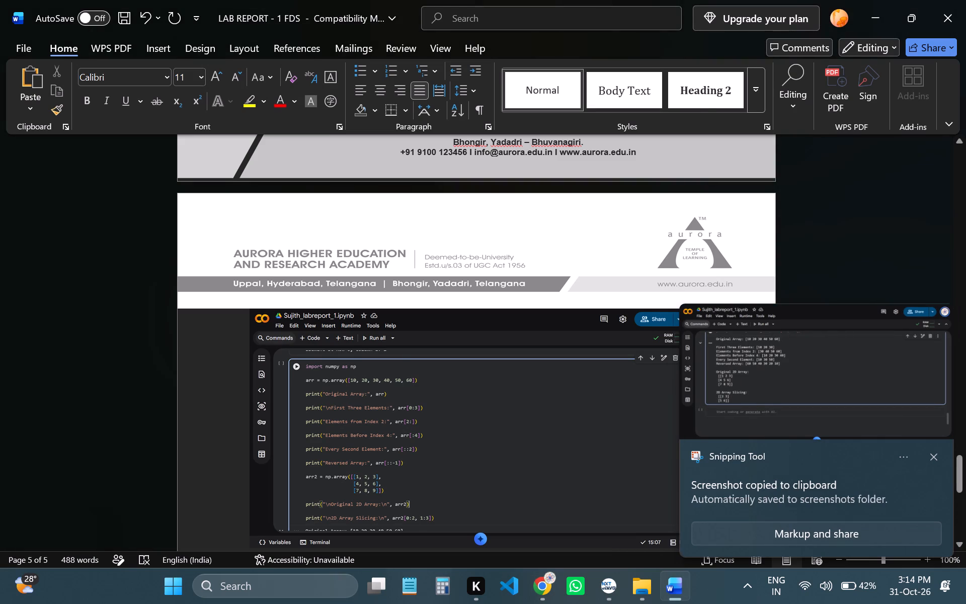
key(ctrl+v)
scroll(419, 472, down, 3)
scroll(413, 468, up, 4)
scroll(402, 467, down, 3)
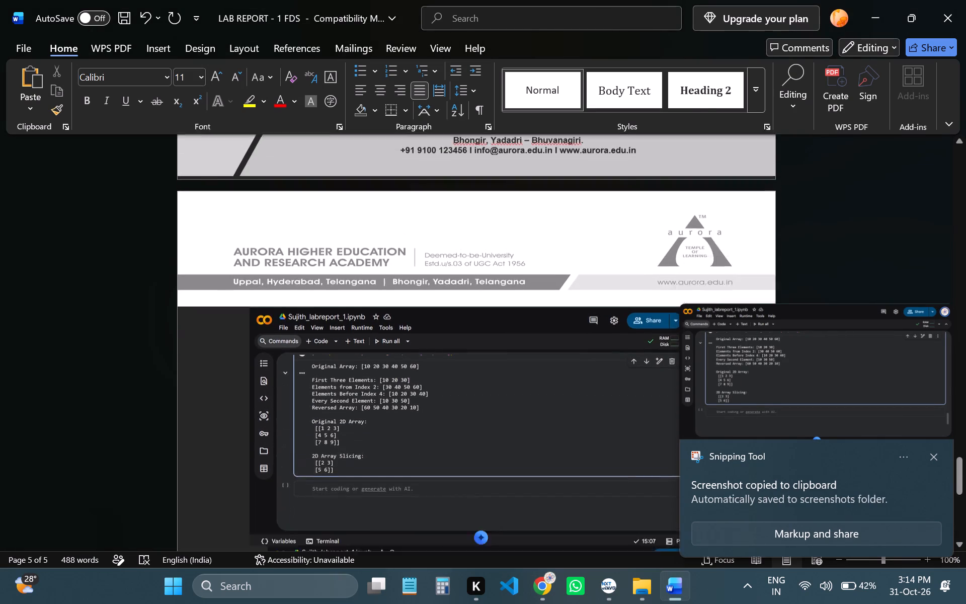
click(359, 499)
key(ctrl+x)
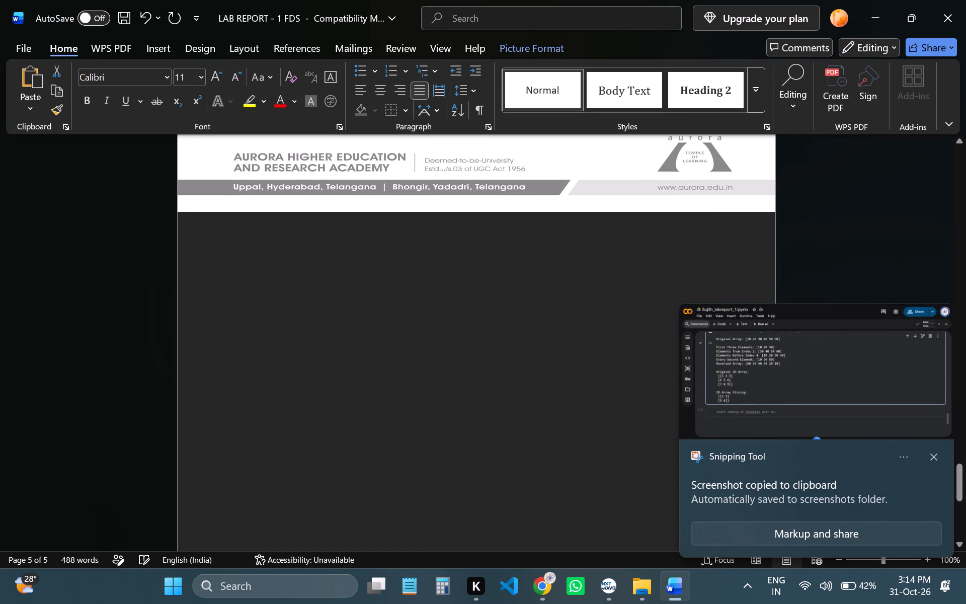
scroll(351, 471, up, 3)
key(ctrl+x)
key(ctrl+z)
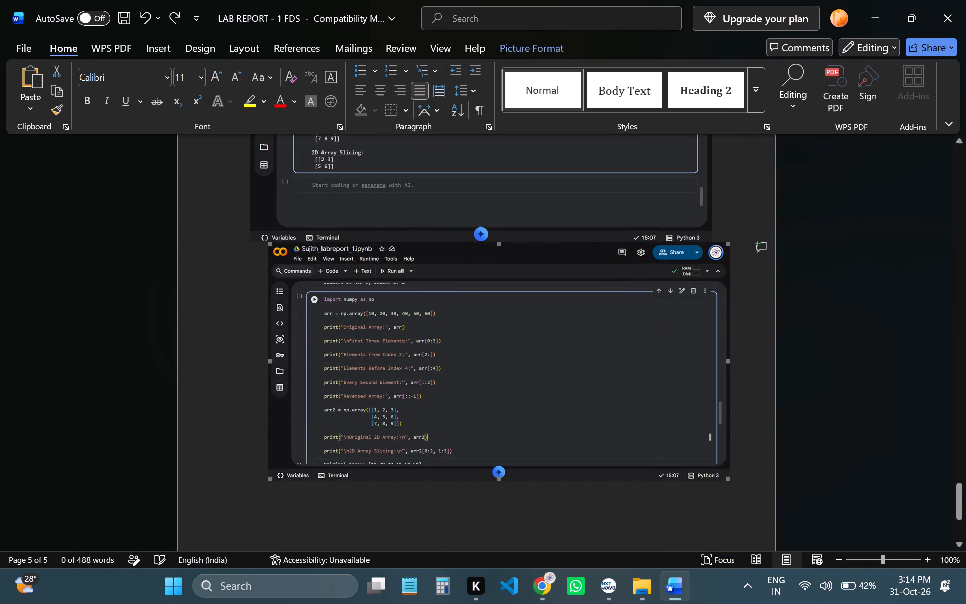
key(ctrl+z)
Start a new line below the slicing code screenshot in the report.
click(716, 375)
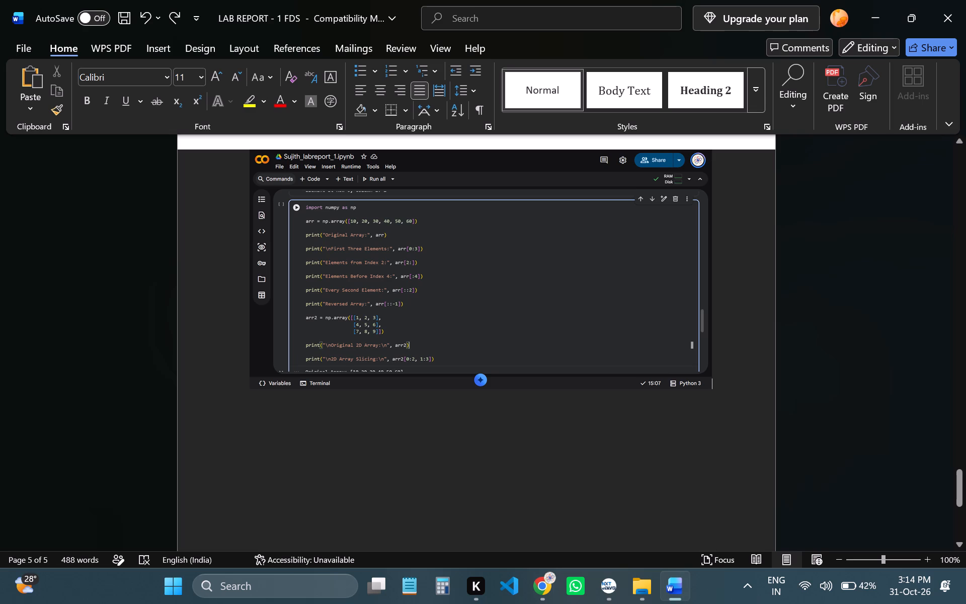
key(Return)
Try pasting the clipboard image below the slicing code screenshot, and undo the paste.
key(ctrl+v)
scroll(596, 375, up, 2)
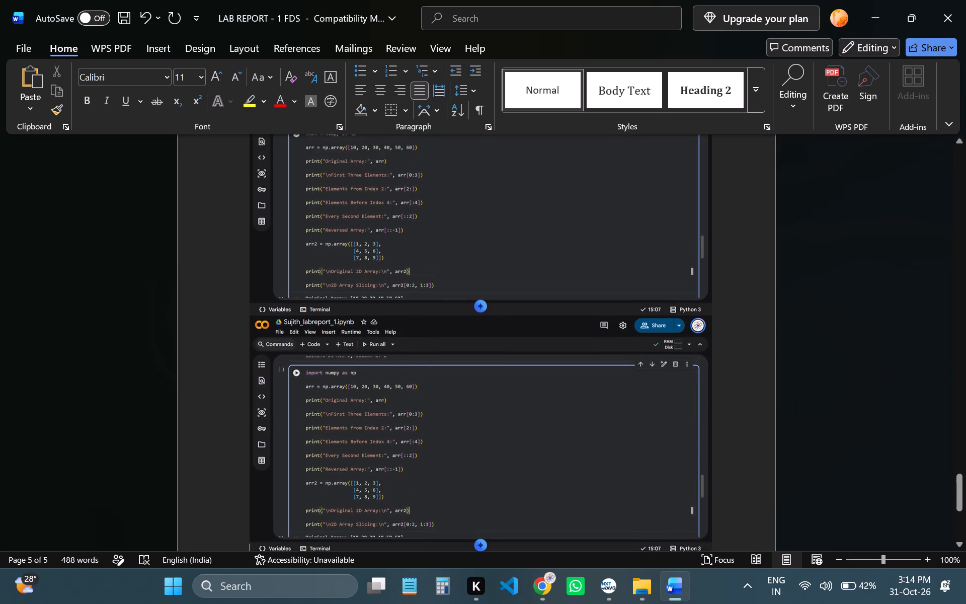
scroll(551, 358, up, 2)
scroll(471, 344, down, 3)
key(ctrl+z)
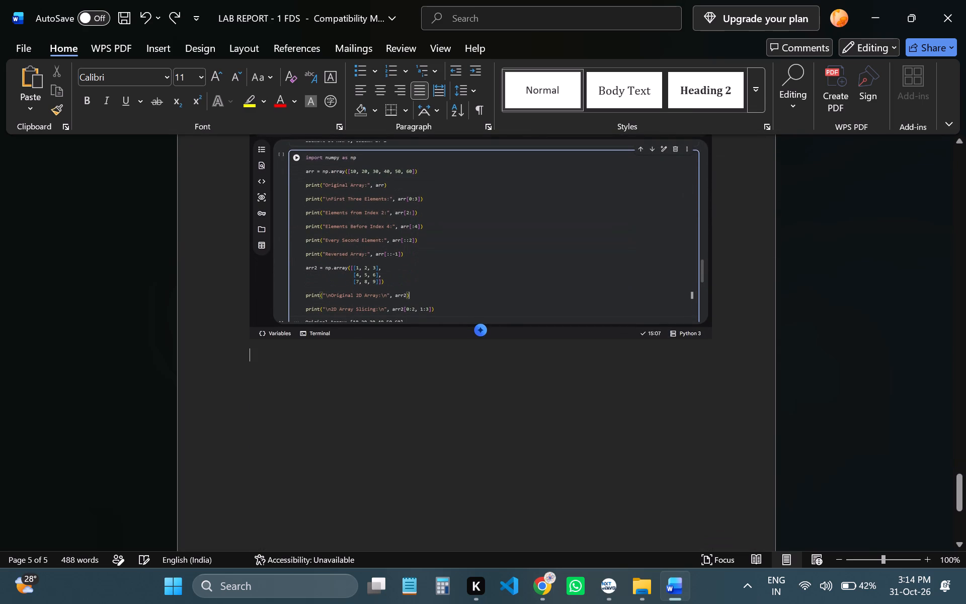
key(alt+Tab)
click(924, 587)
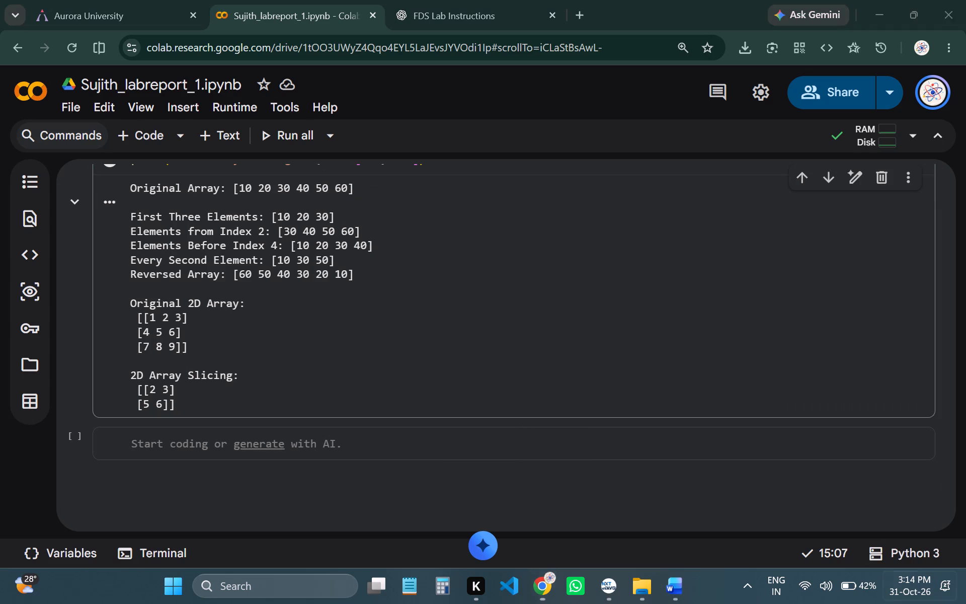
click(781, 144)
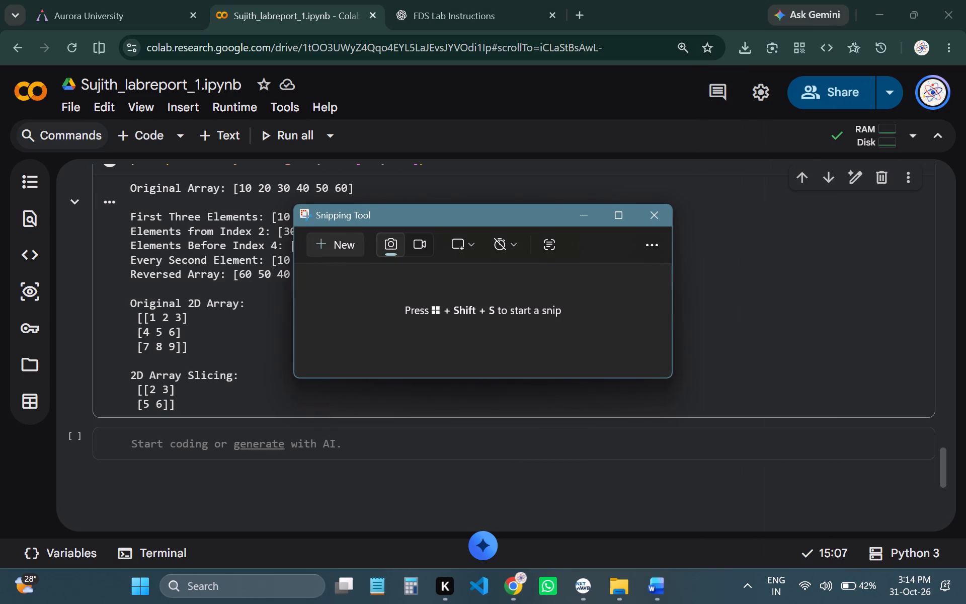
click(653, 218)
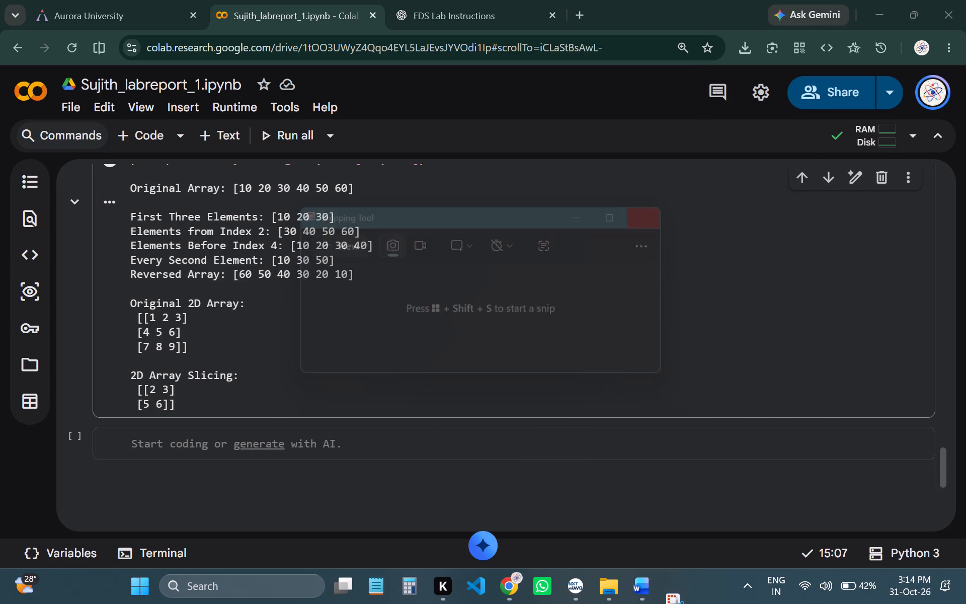
Capture a new screenshot of the slicing cell's full output in Colab.
scroll(285, 444, down, 1)
scroll(285, 440, up, 2)
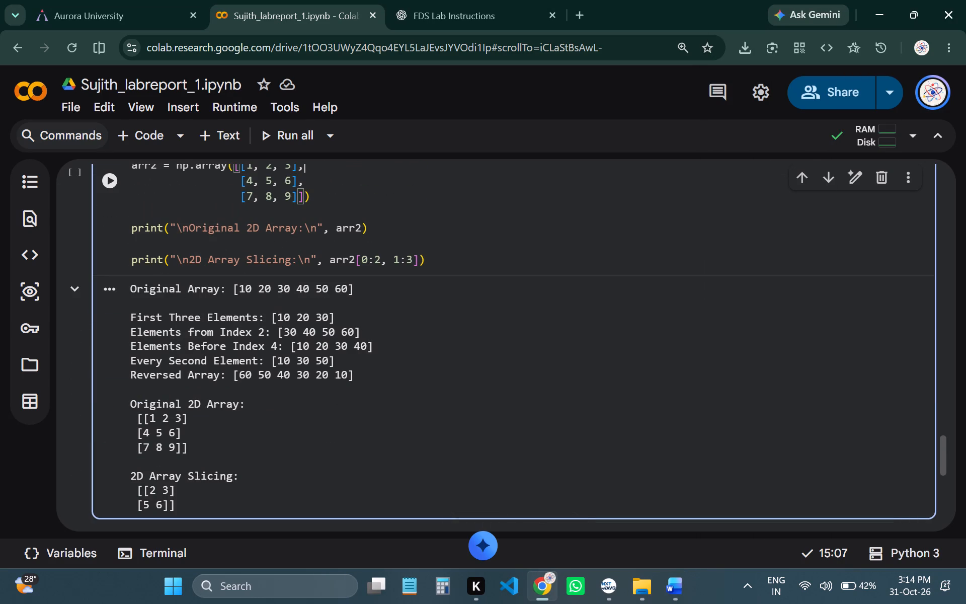
Capture the Colab window showing the slicing cell's output and paste it below the slicing code screenshot in the Word report.
key(shift+super+s)
drag(0, 69, 965, 565)
key(alt+Tab)
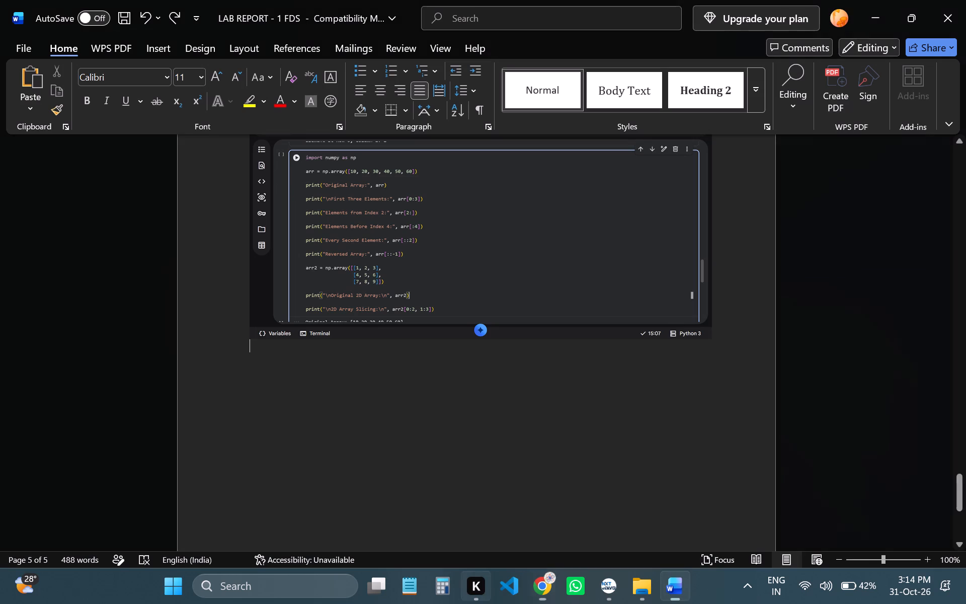
key(ctrl+v)
Insert two line breaks before the slicing code screenshot and place the cursor on the empty line above it.
scroll(381, 514, up, 4)
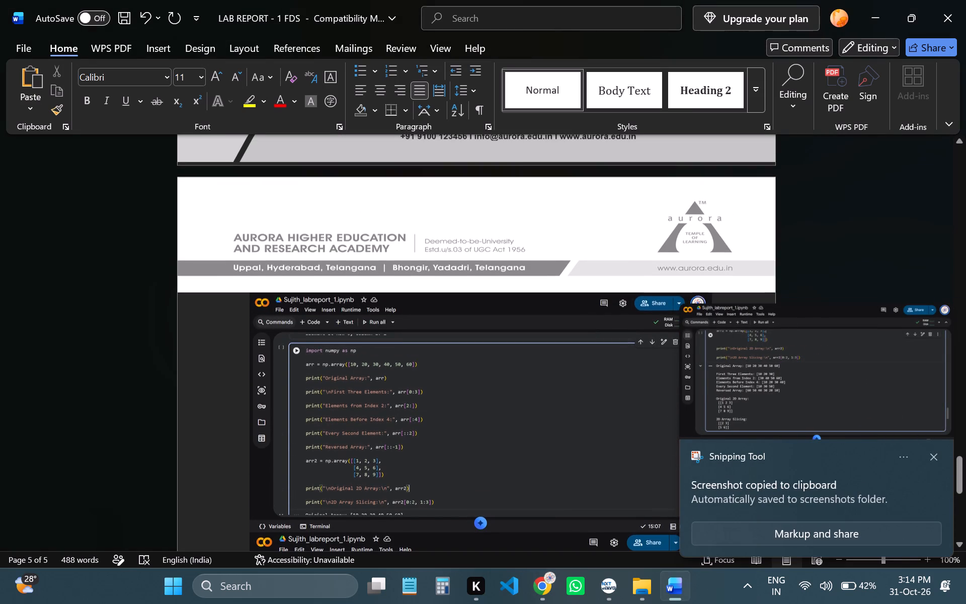
click(235, 312)
click(226, 333)
click(249, 342)
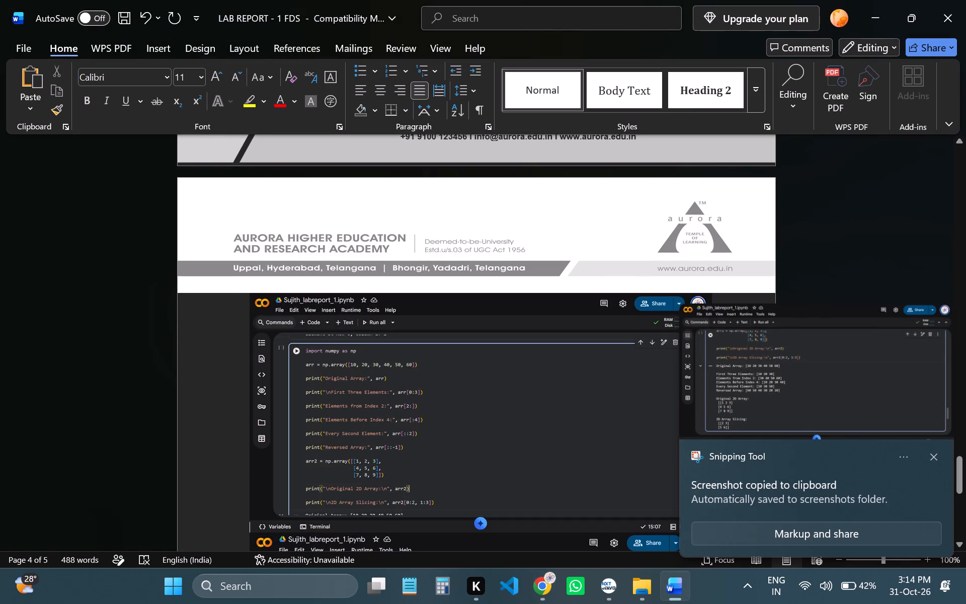